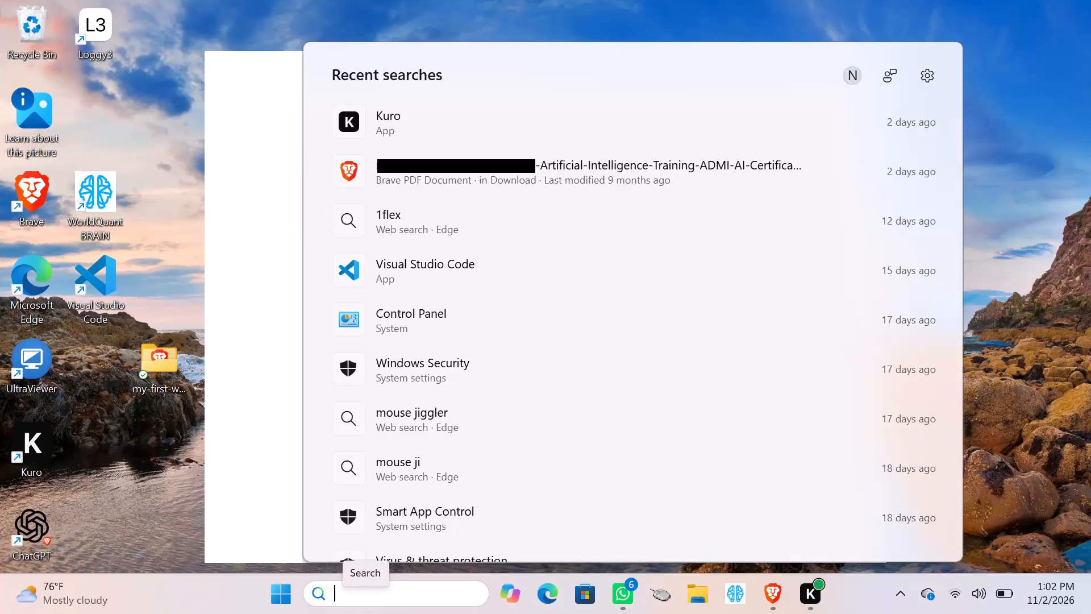
Search the computer for the Word app and open it.
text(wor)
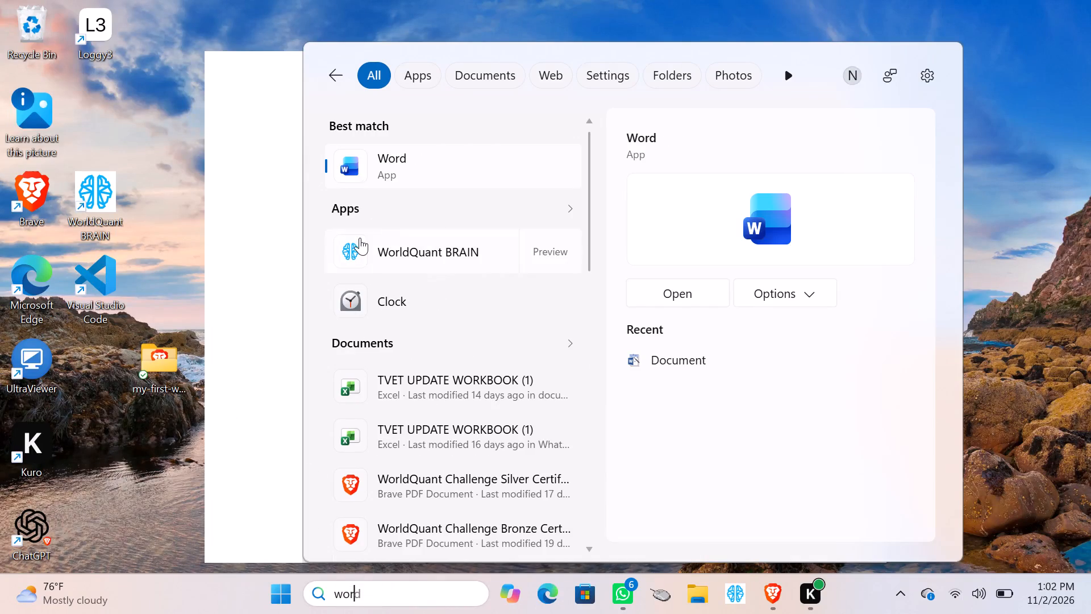
click(411, 164)
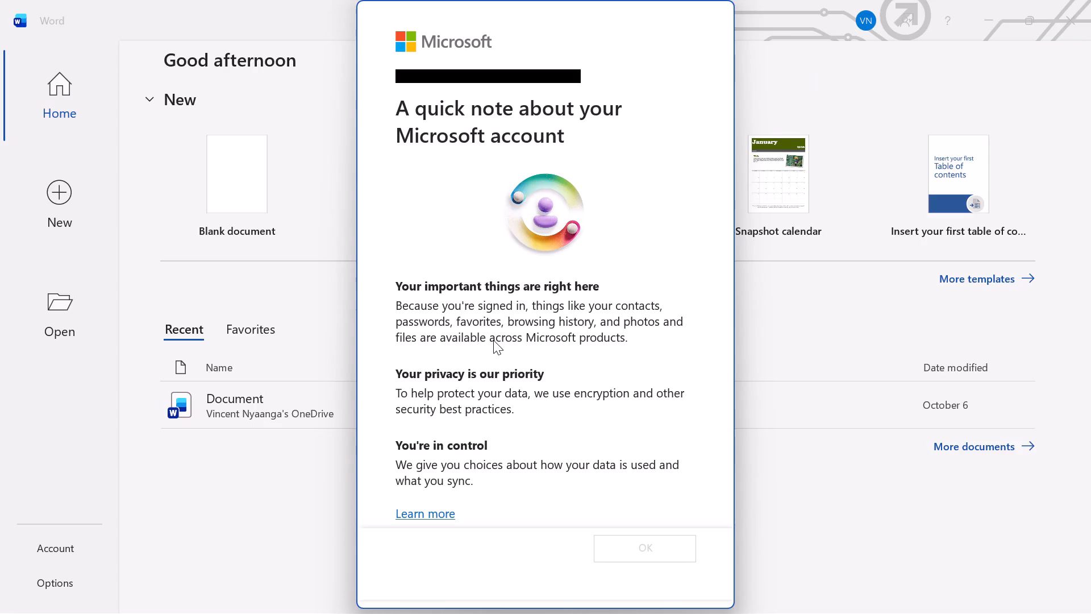
Acknowledge the Microsoft account notice and create a new blank document.
click(620, 547)
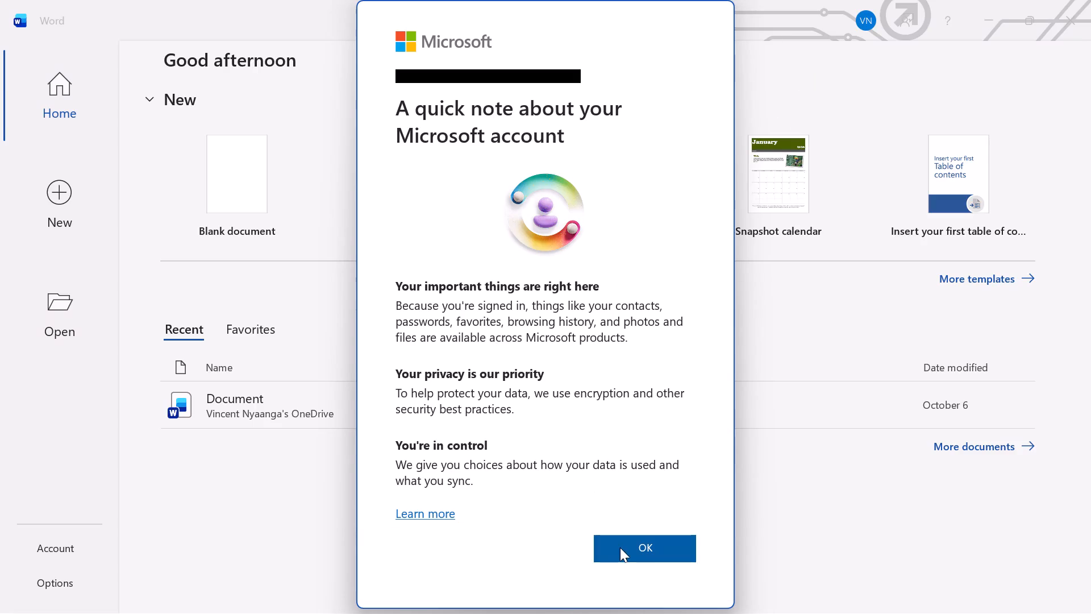
click(246, 206)
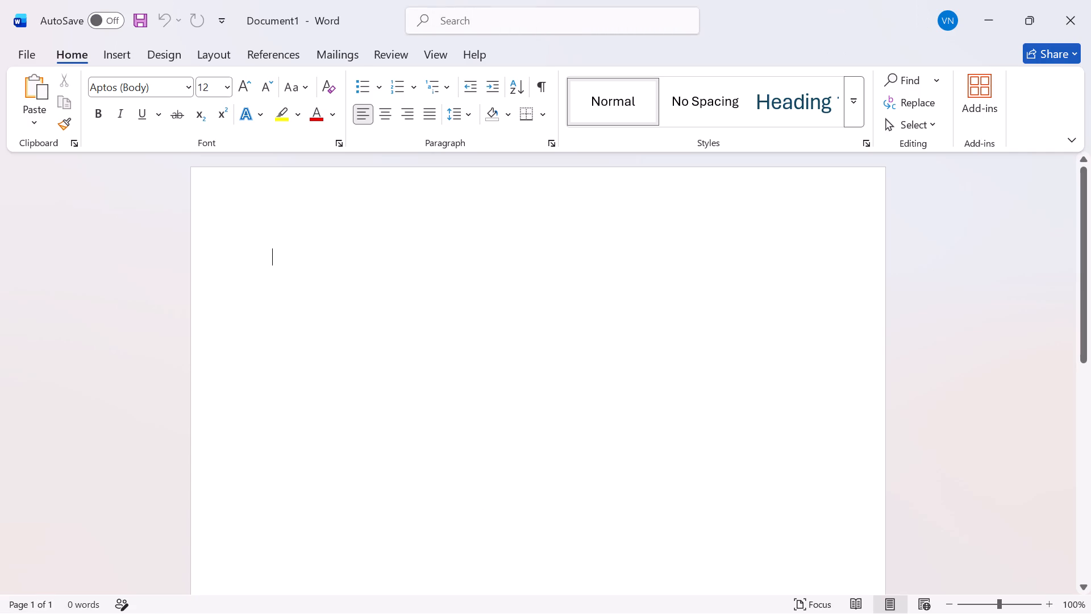
Turn on AutoSave for the blank document by uploading it to the personal OneDrive under the name Document1.
click(114, 22)
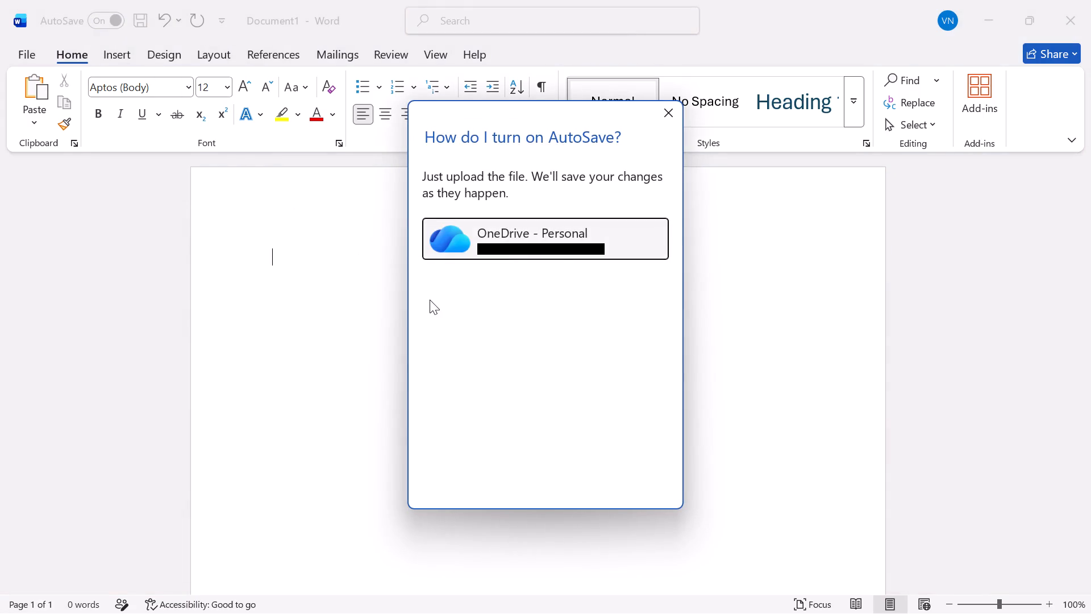
click(548, 248)
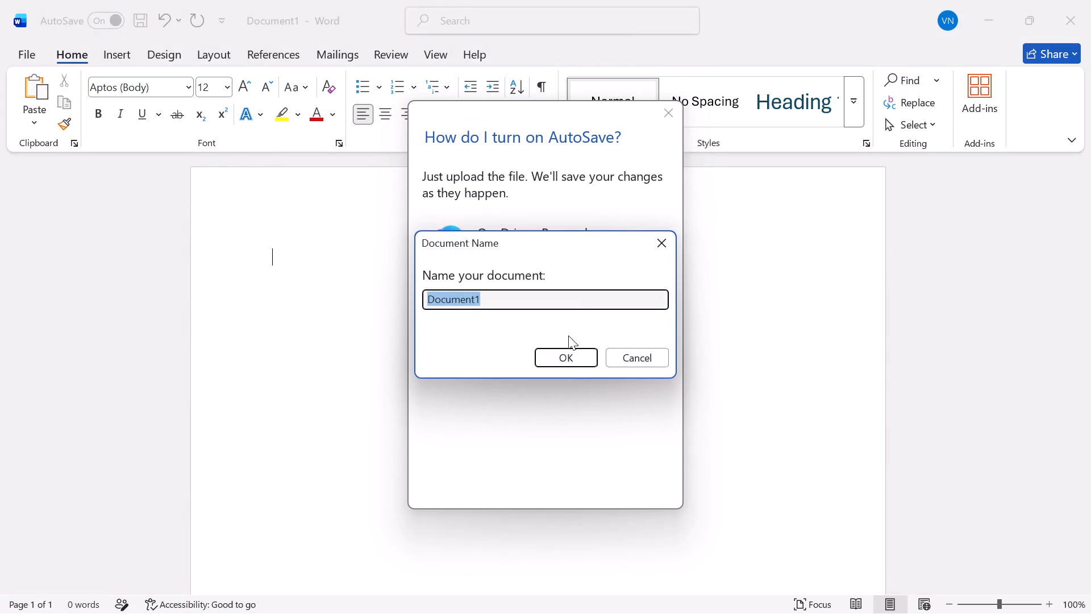
click(572, 362)
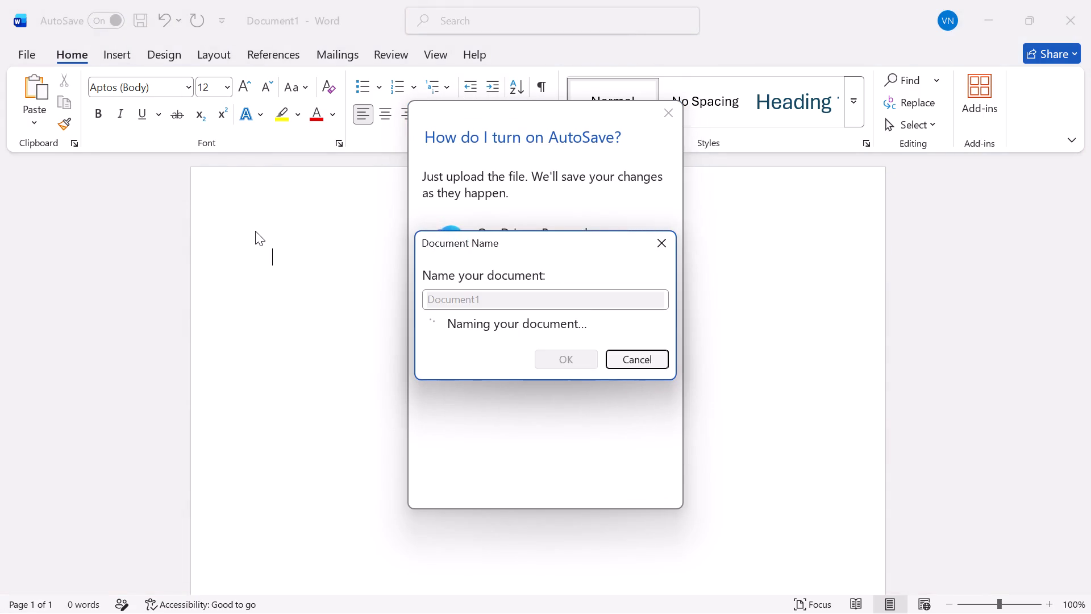
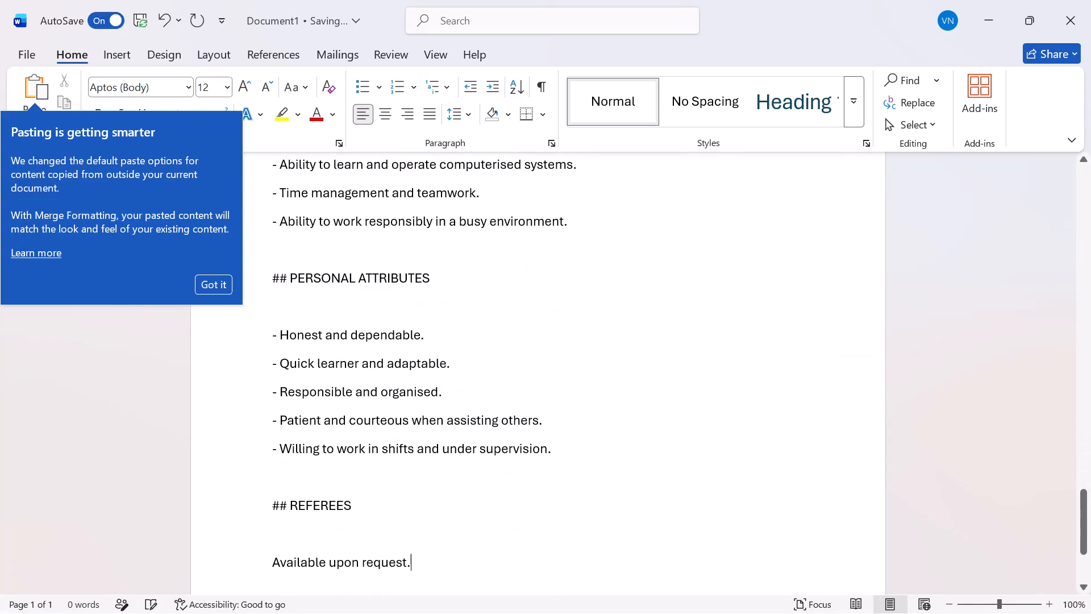
Delete the "#" Markdown symbol in front of the applicant's name at the top of the résumé.
scroll(386, 330, up, 7)
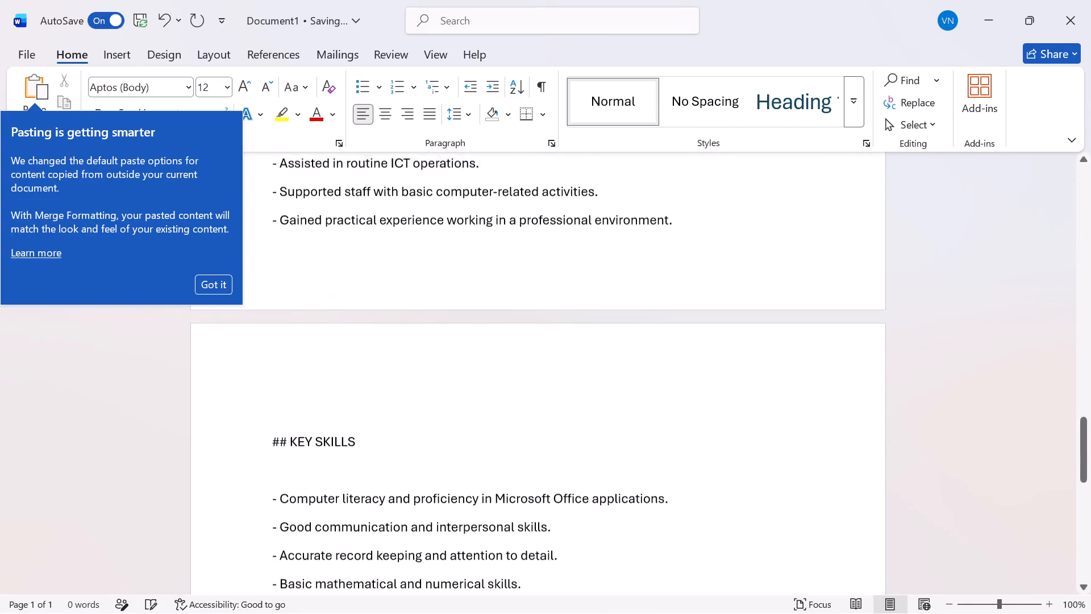
scroll(386, 330, up, 12)
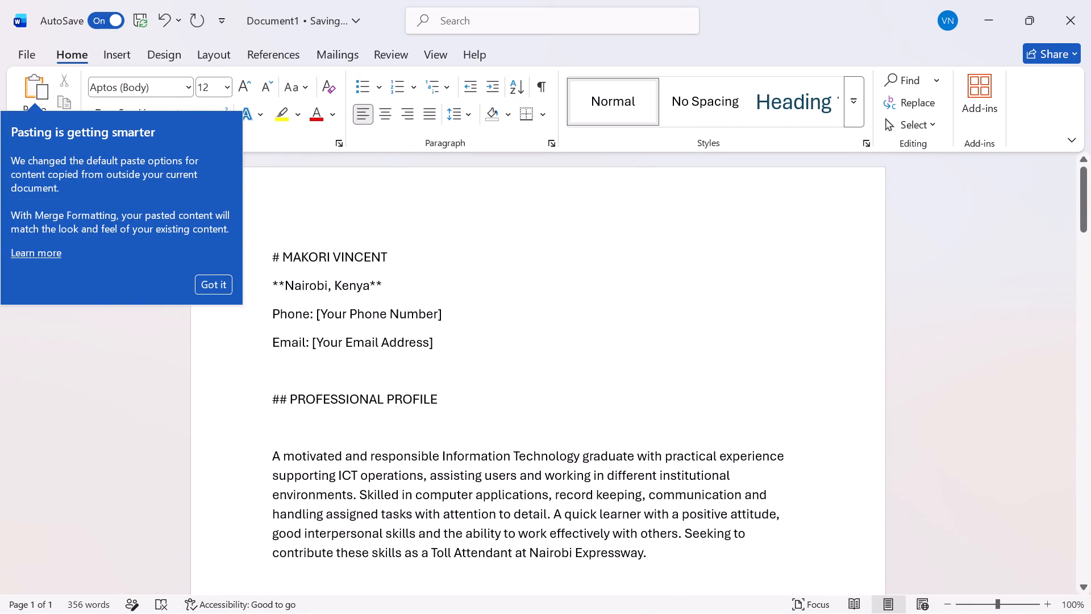
click(280, 255)
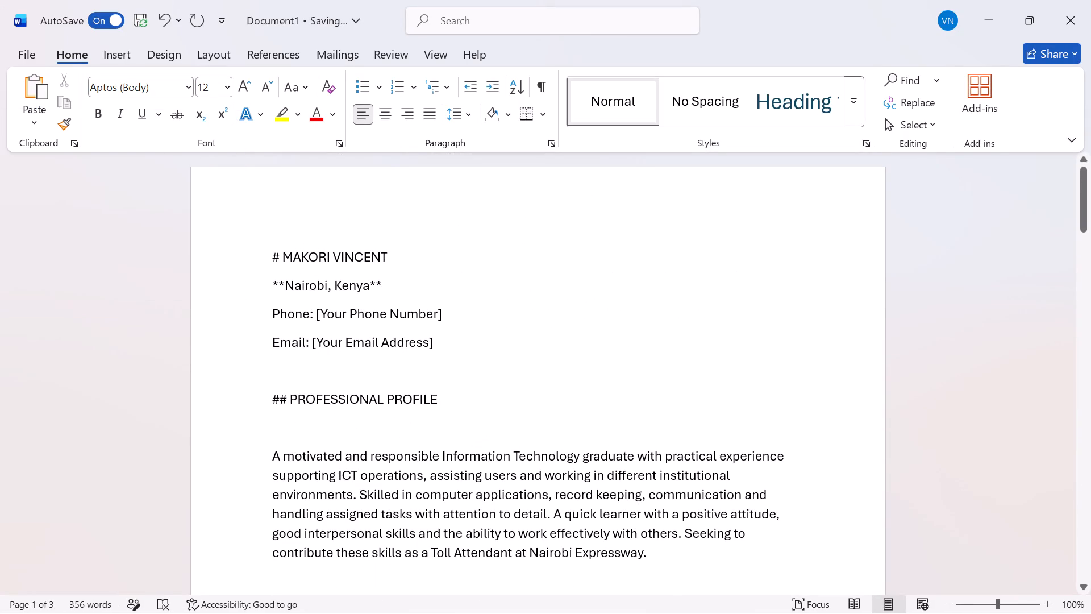
key(BackSpace)
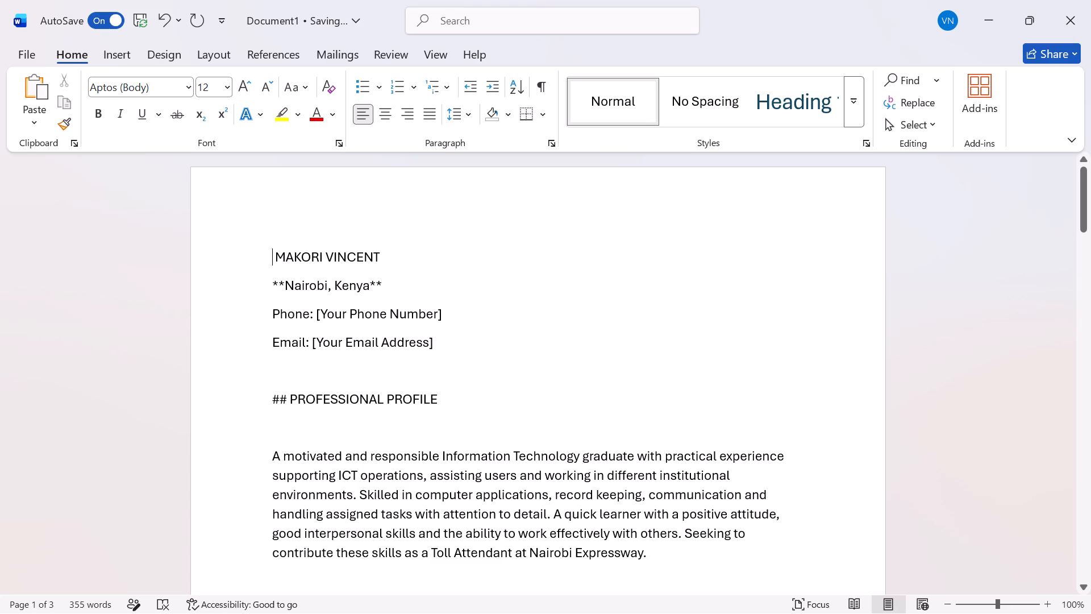
Remove the double asterisks before and after "Nairobi, Kenya" in the contact details.
click(285, 284)
key(BackSpace)
key(BackSpace)
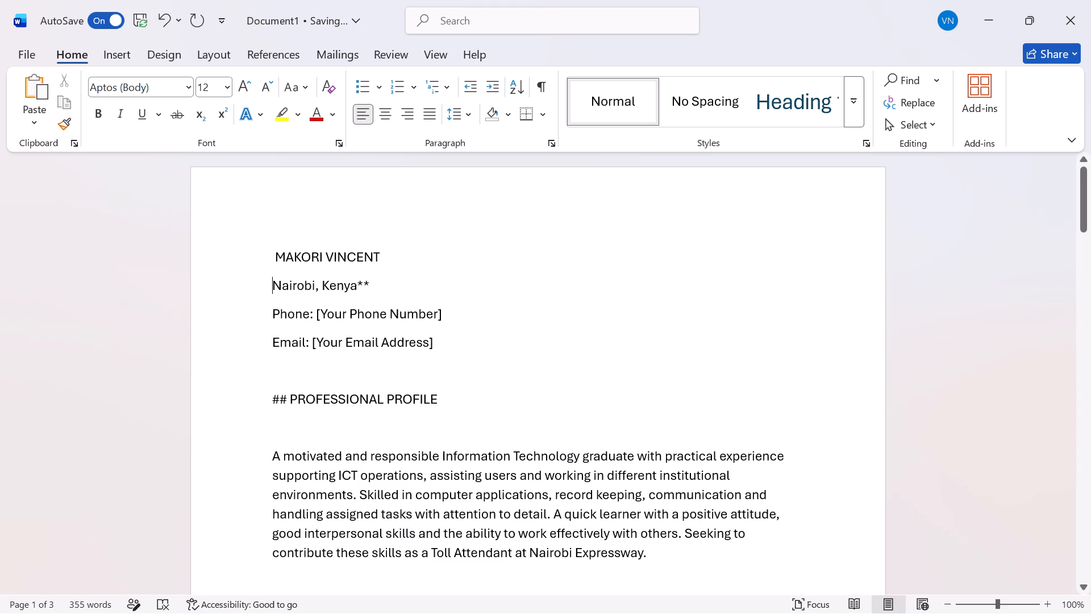
click(368, 284)
key(BackSpace)
key(BackSpace)
Select the "Your Phone Number]" placeholder text on the Phone line of the contact details.
drag(457, 317, 412, 317)
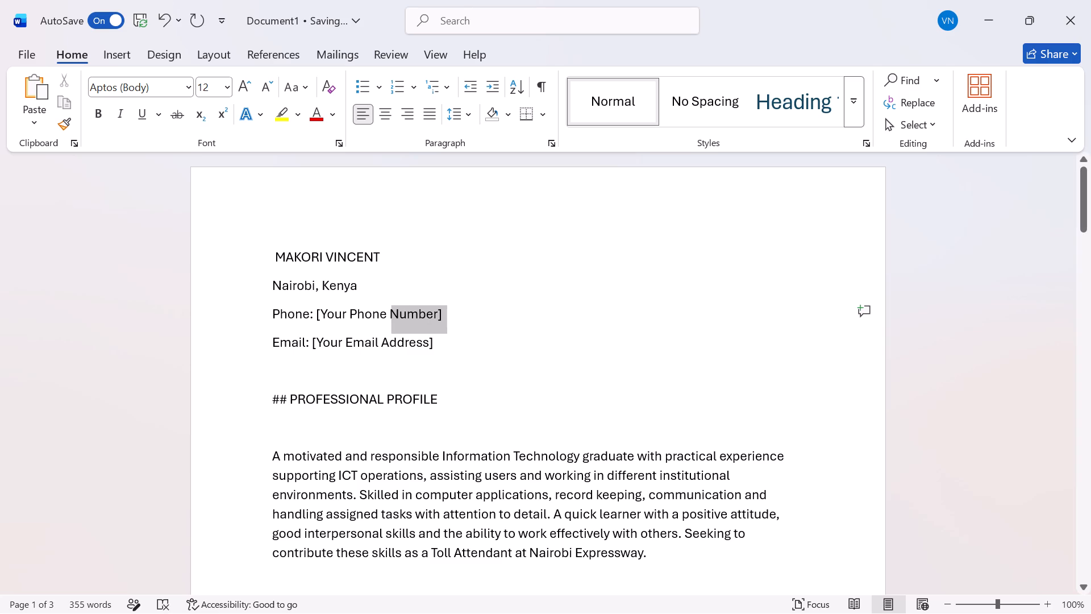
drag(412, 317, 319, 314)
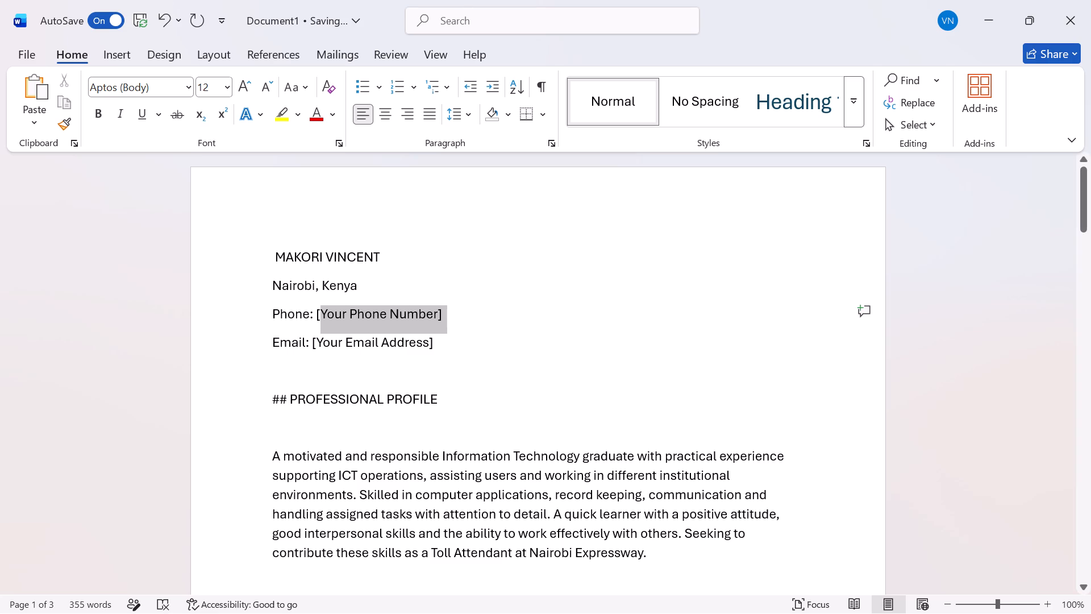
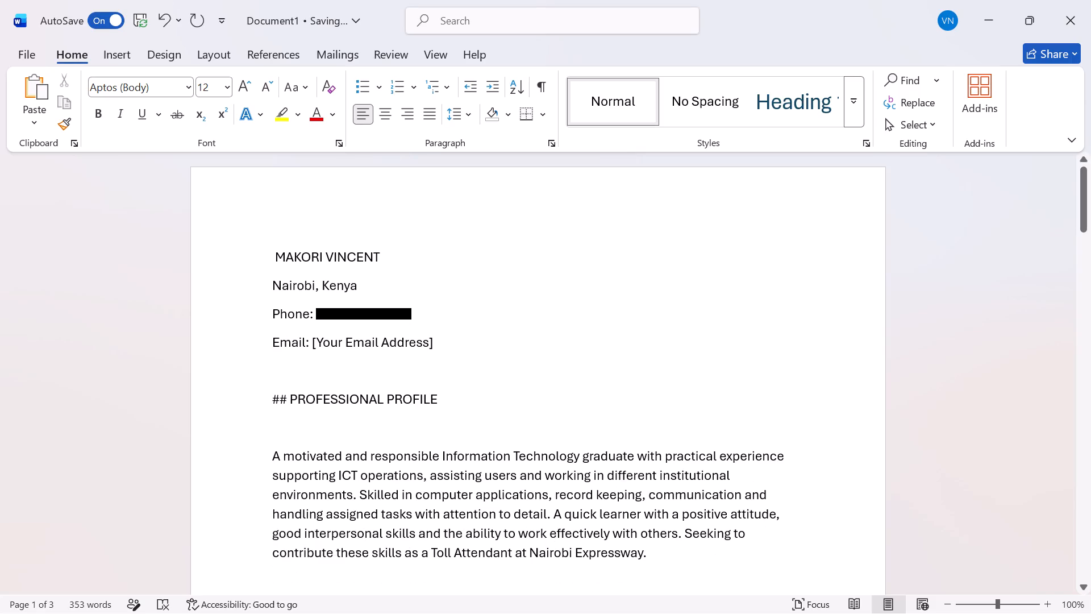
Select the entire "[Your Email Address]" placeholder, including its brackets, on the Email line of the contact details.
drag(438, 349, 405, 345)
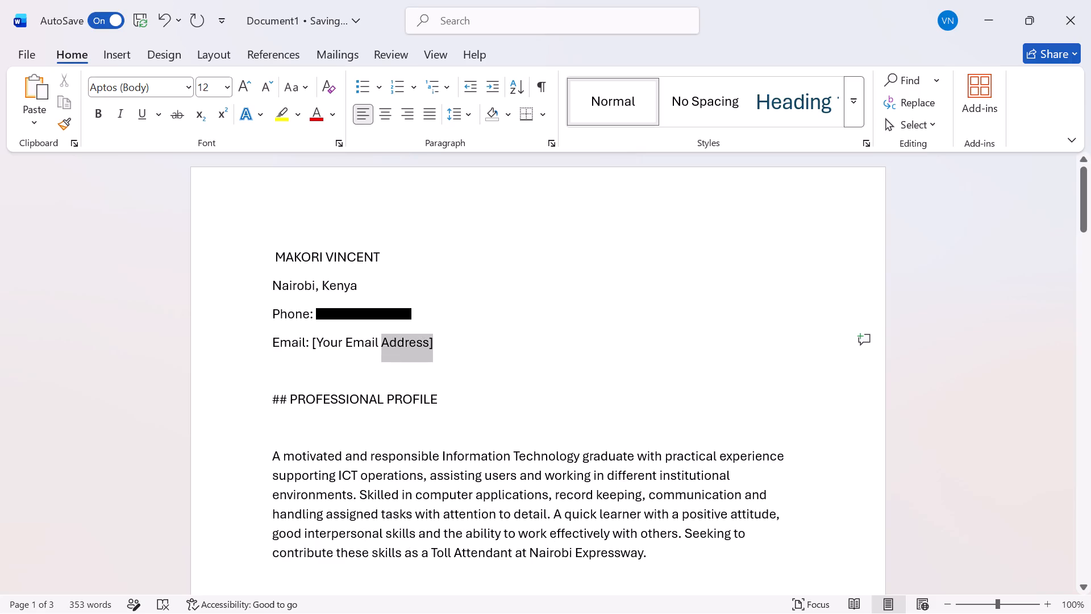
drag(405, 345, 317, 340)
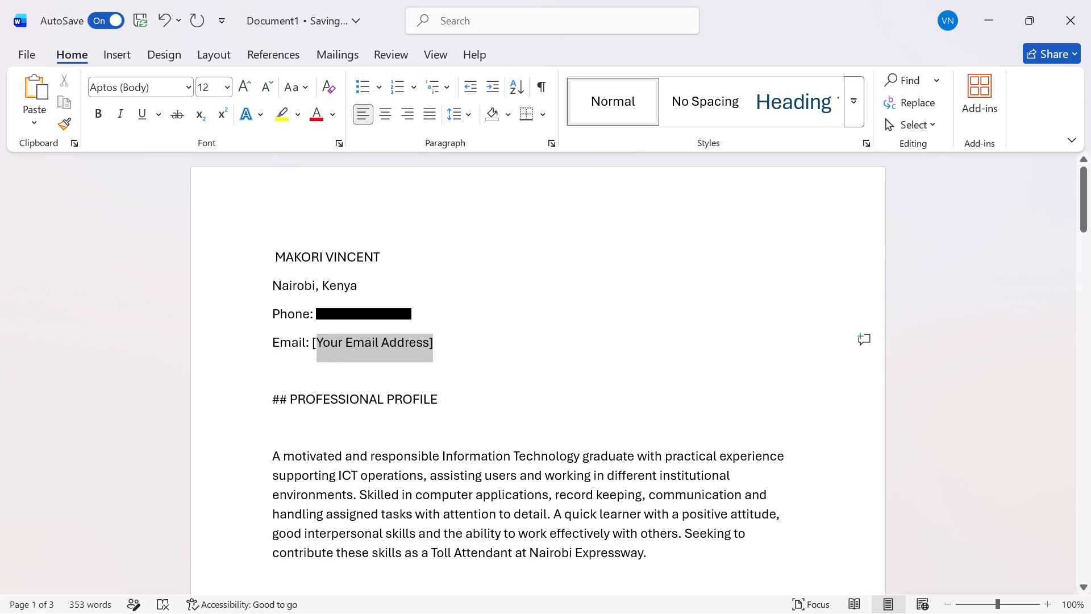
drag(317, 340, 310, 345)
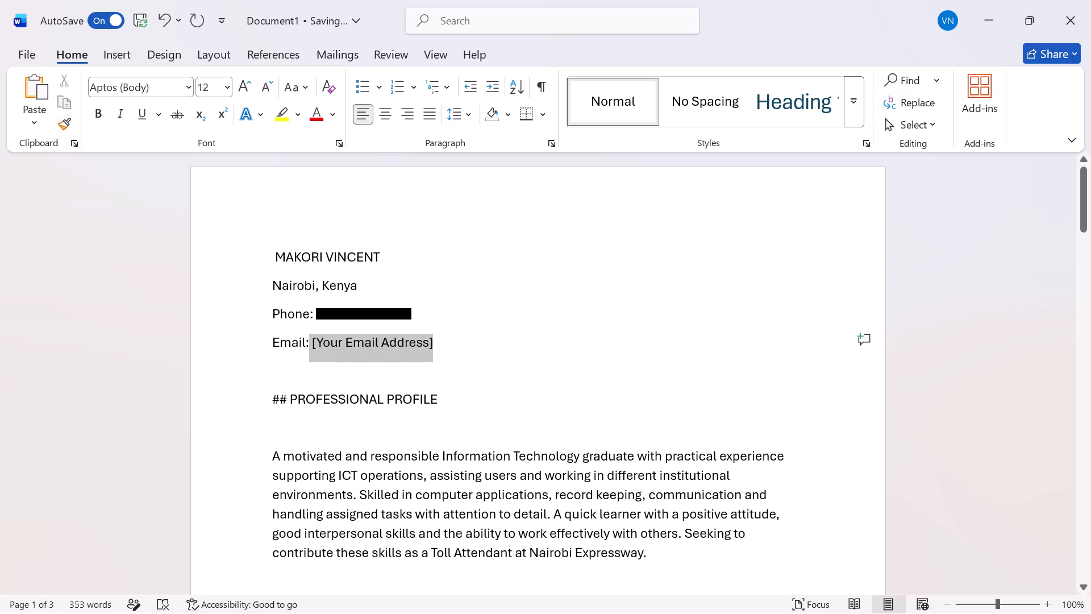
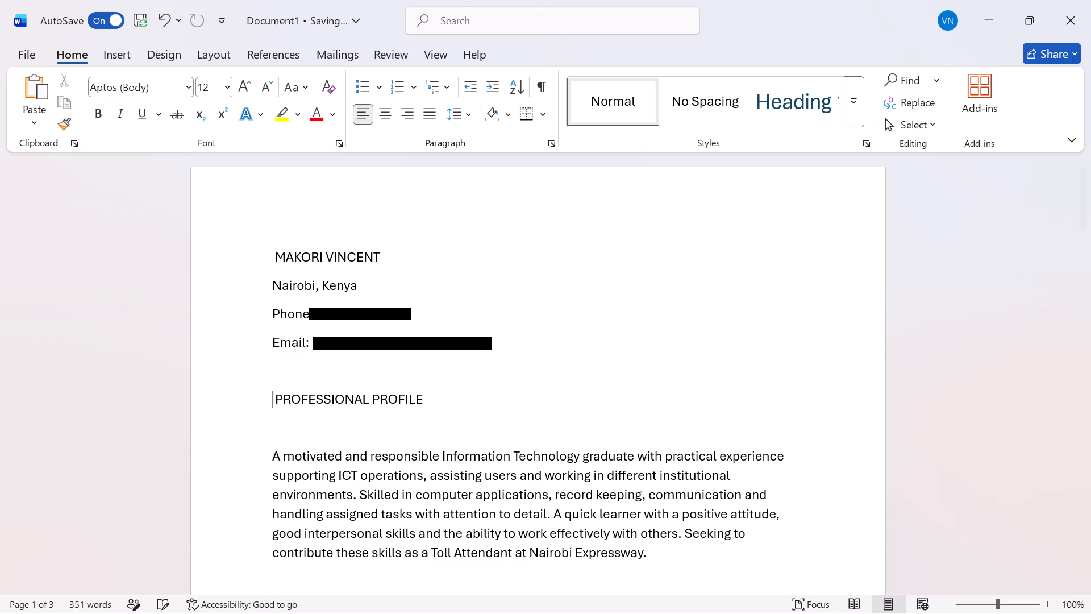
Delete the "##" symbols in front of the EDUCATION heading.
scroll(346, 461, down, 2)
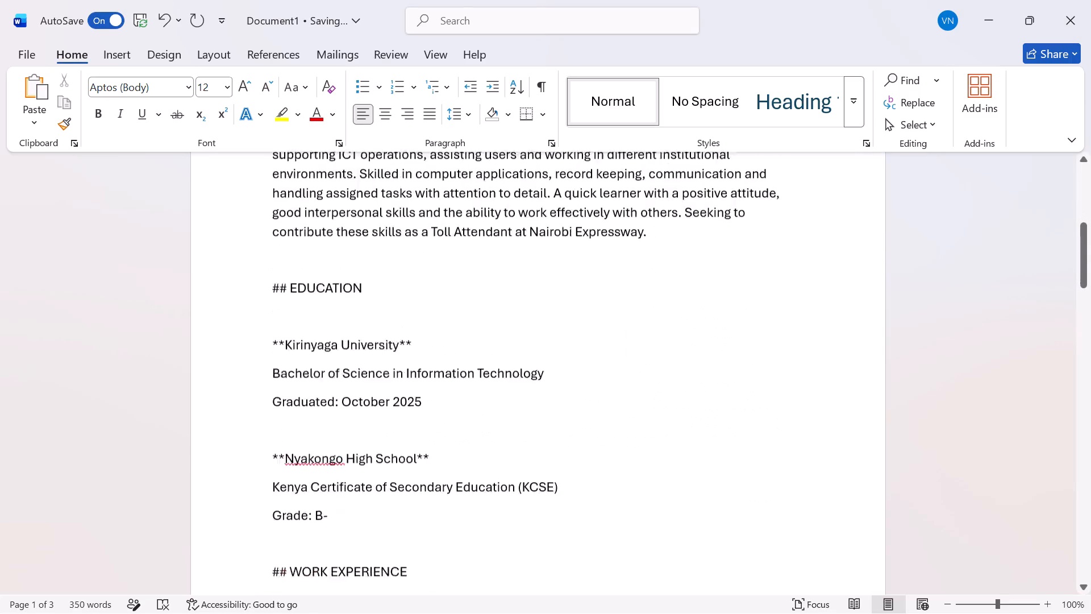
scroll(346, 461, down, 1)
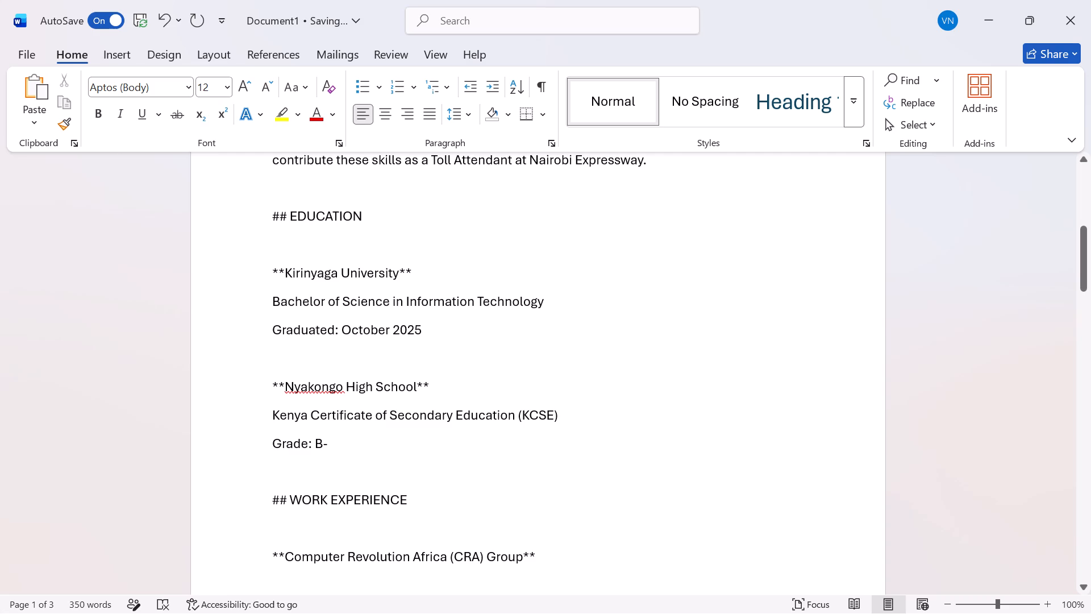
click(283, 214)
key(Right)
key(BackSpace)
key(BackSpace)
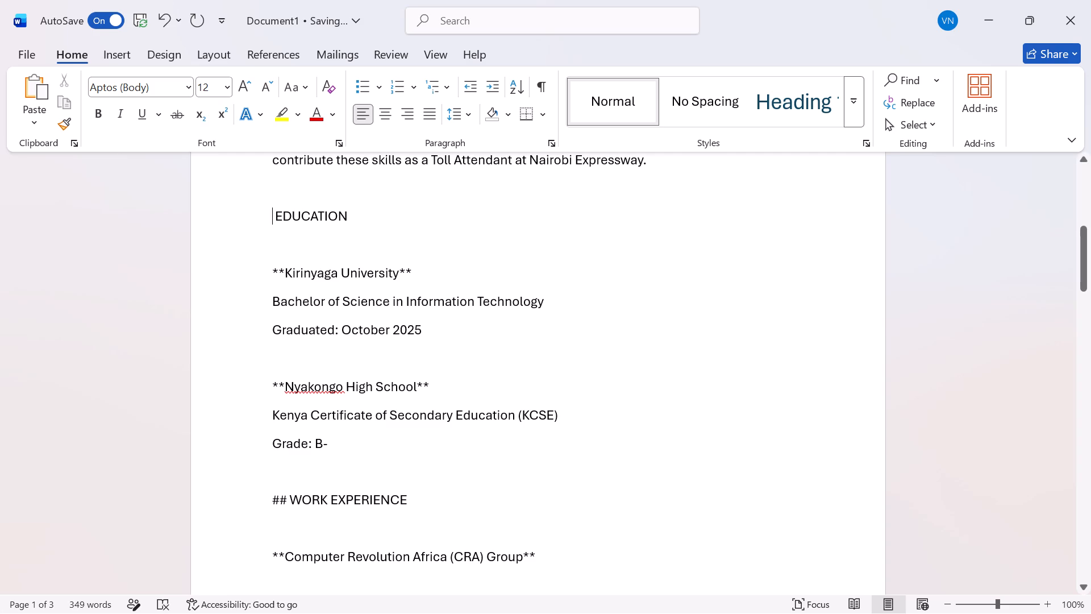
Delete the double asterisks before and after "Kirinyaga University" in the Education section.
click(285, 271)
key(BackSpace)
key(BackSpace)
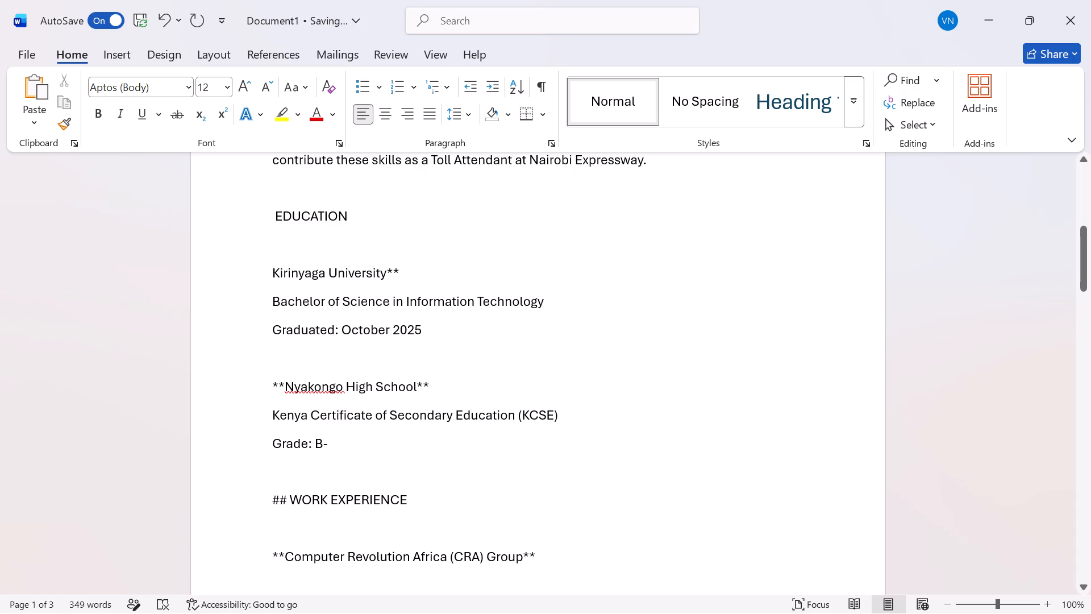
click(403, 273)
key(Left)
key(BackSpace)
key(BackSpace)
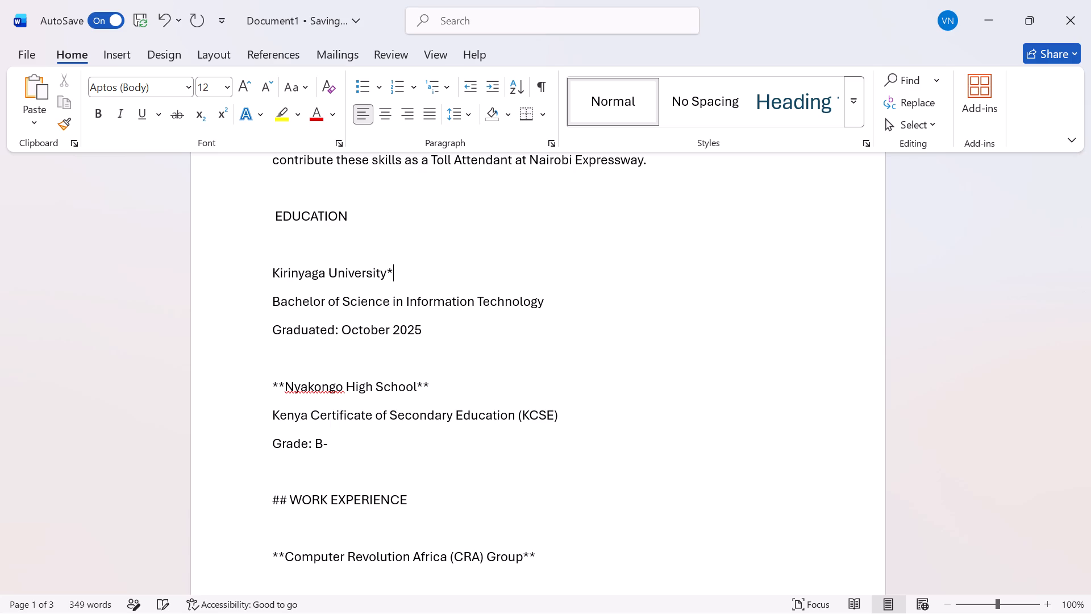
key(BackSpace)
click(440, 277)
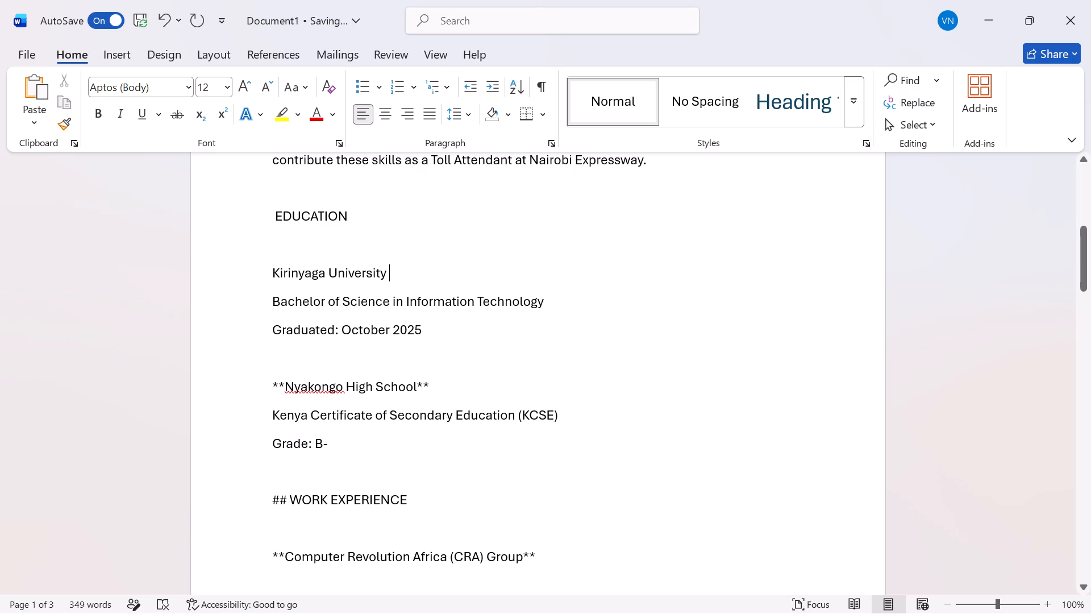
click(436, 276)
click(444, 275)
Delete the double asterisks before and after "Nyakongo High School", keeping the school name intact.
click(285, 384)
key(BackSpace)
key(BackSpace)
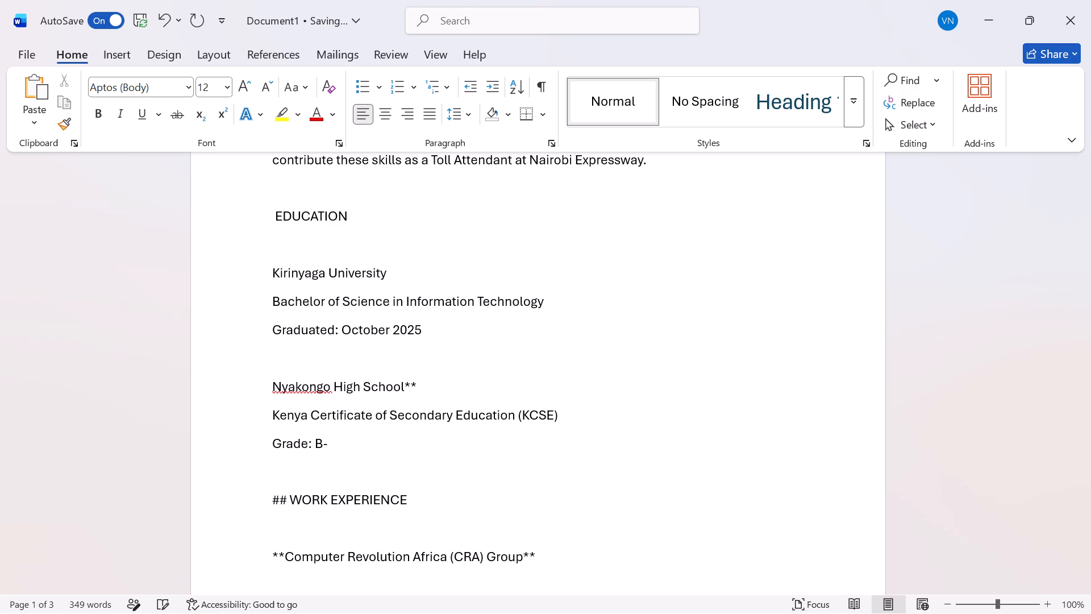
click(422, 389)
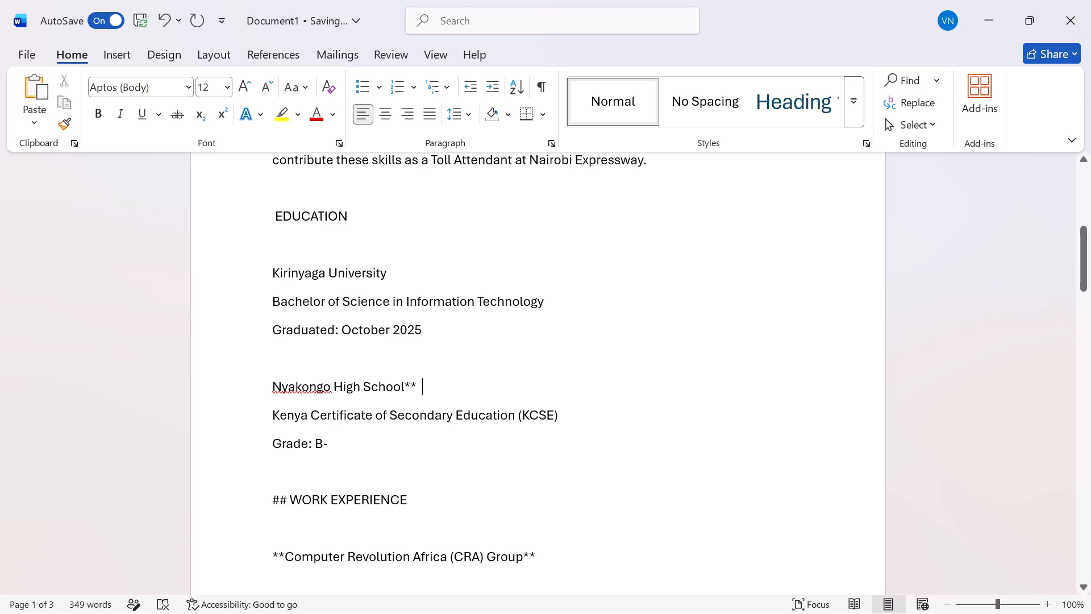
key(BackSpace)
key(BackSpace)
key(BackSpace)
key(BackSpace)
key(BackSpace)
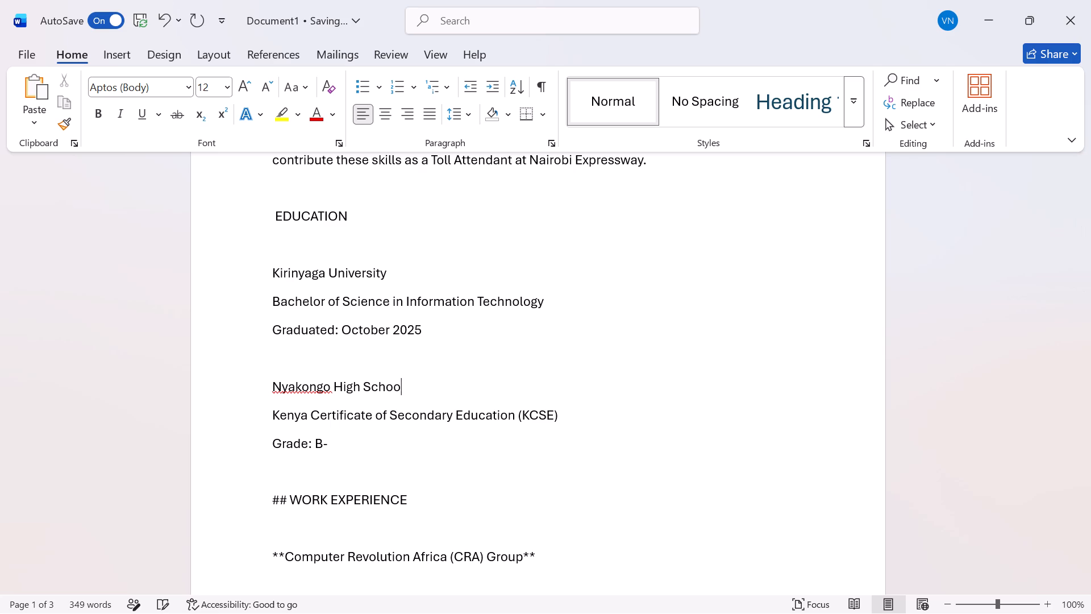
key(ctrl+z)
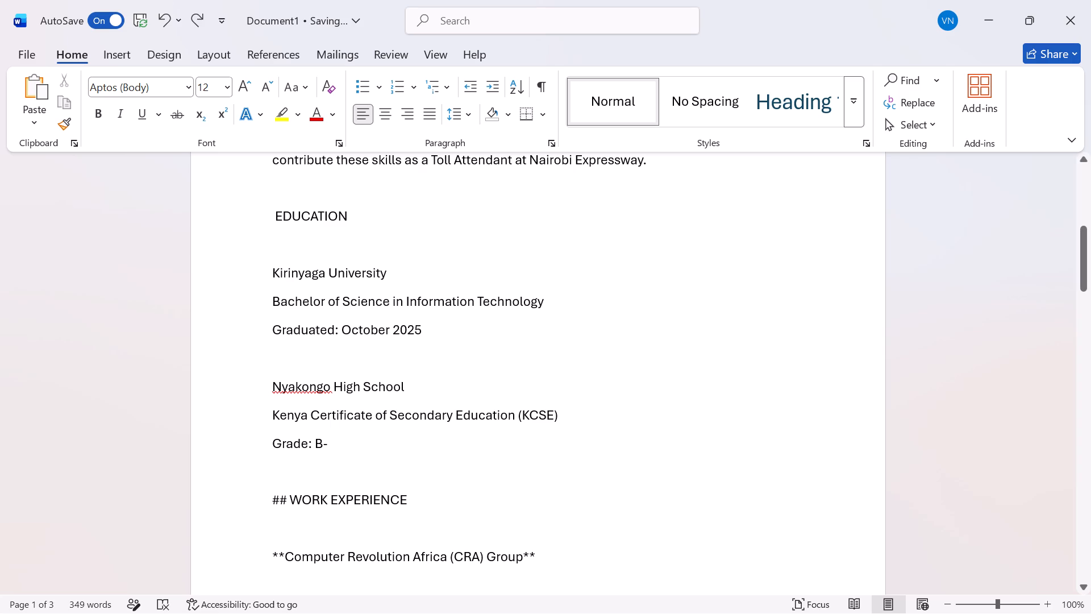
Delete the "##" symbols in front of the WORK EXPERIENCE heading.
scroll(322, 438, down, 1)
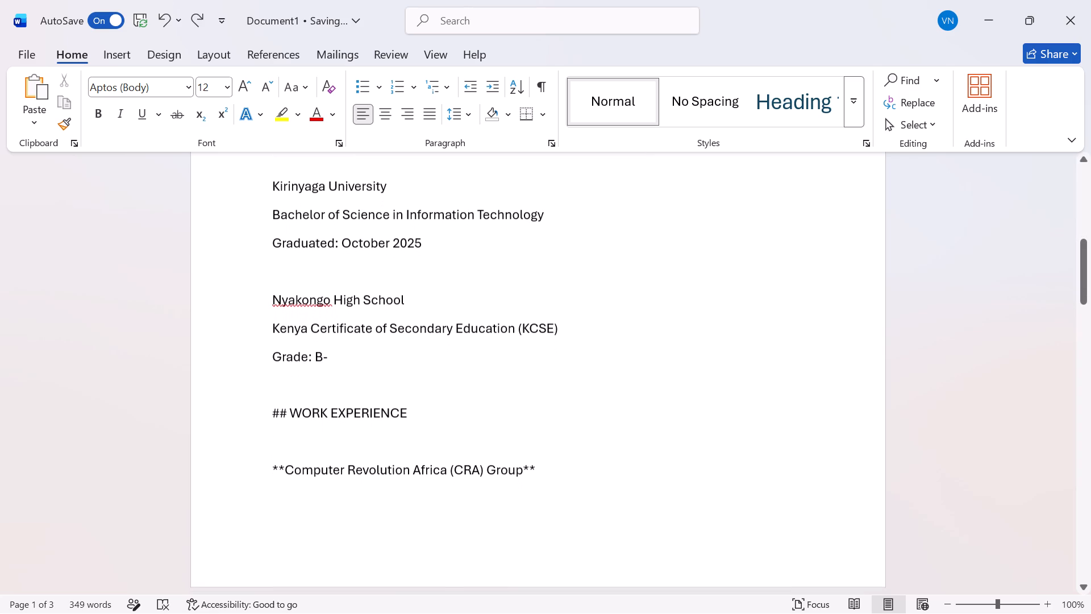
scroll(322, 438, down, 1)
click(289, 414)
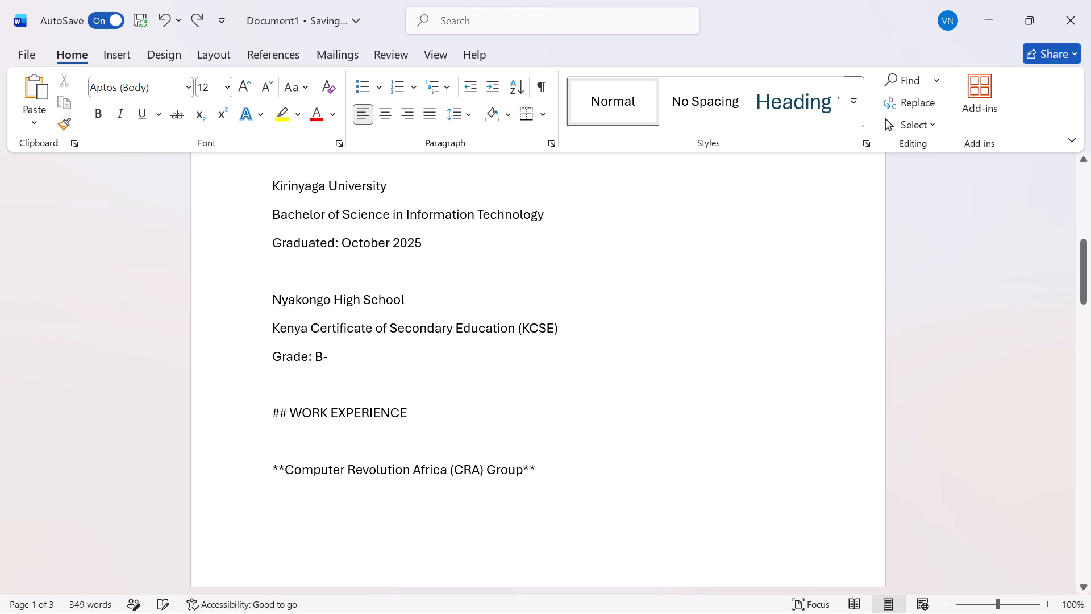
key(Left)
key(BackSpace)
key(BackSpace)
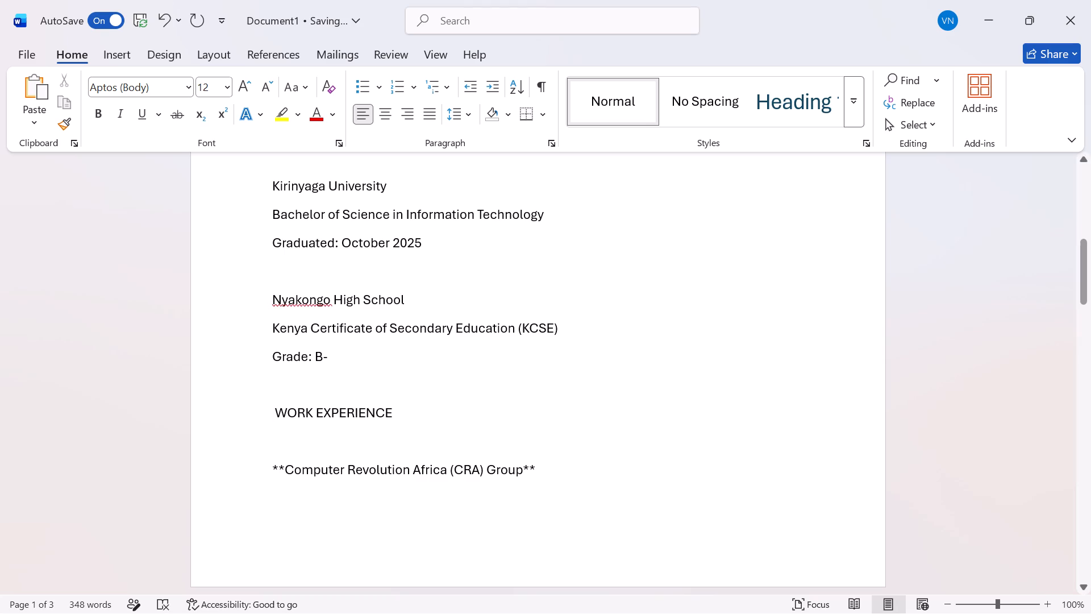
Delete the double asterisks before and after "Computer Revolution Africa (CRA) Group" under Work Experience.
click(285, 462)
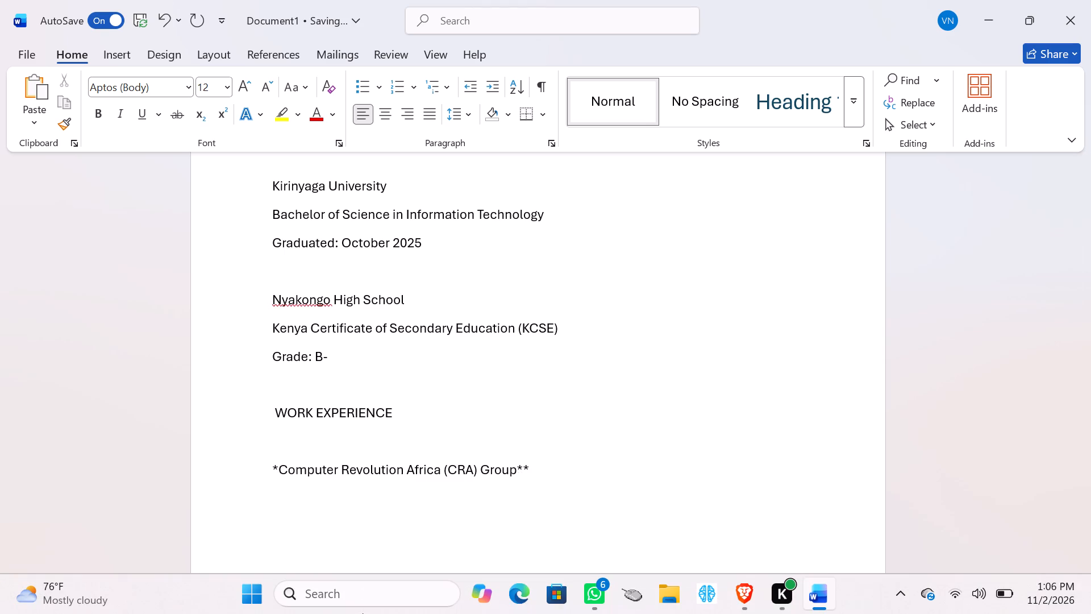
key(BackSpace)
key(BackSpace)
click(529, 468)
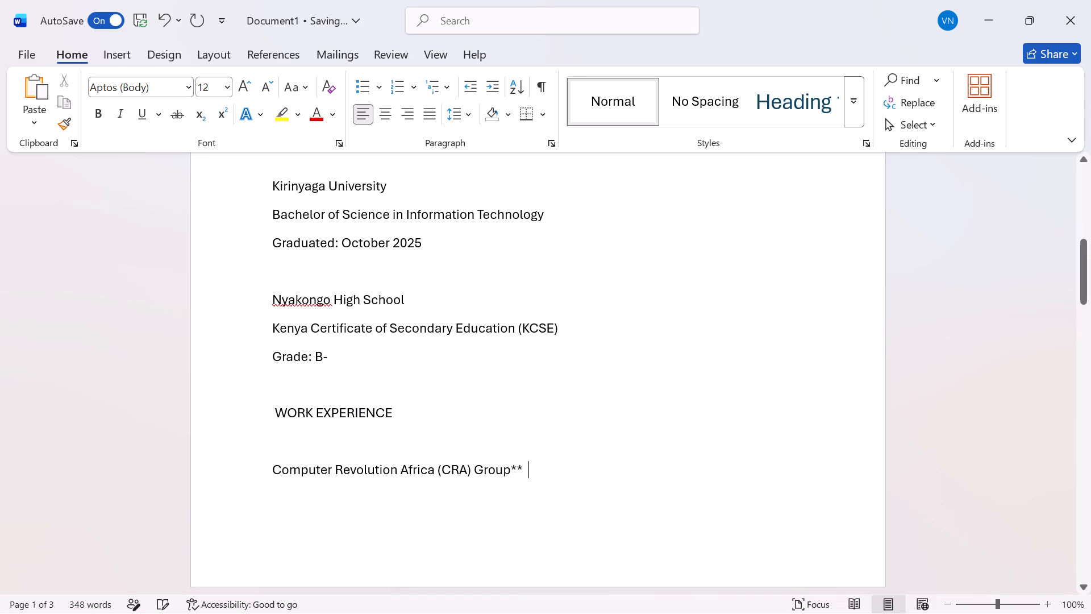
key(BackSpace)
key(BackSpace)
key(BackSpace)
key(BackSpace)
Add a new line reading "Borabu PrimarySchool" directly below the "Grade: B-" line in the Education section.
click(336, 364)
key(Return)
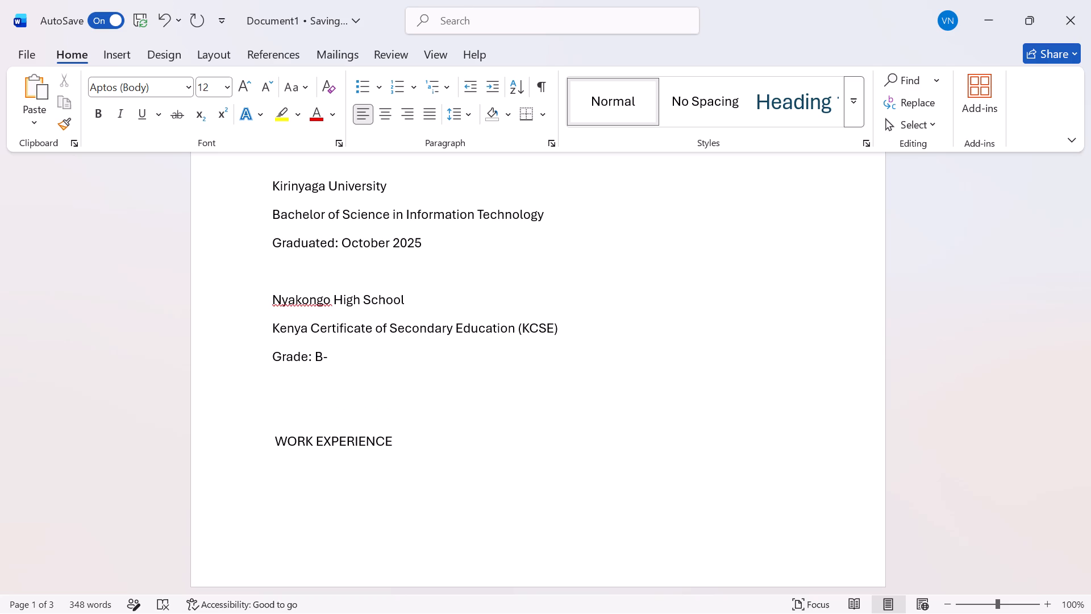
key(shift+b)
text(or)
key(a)
text(bu)
key(space)
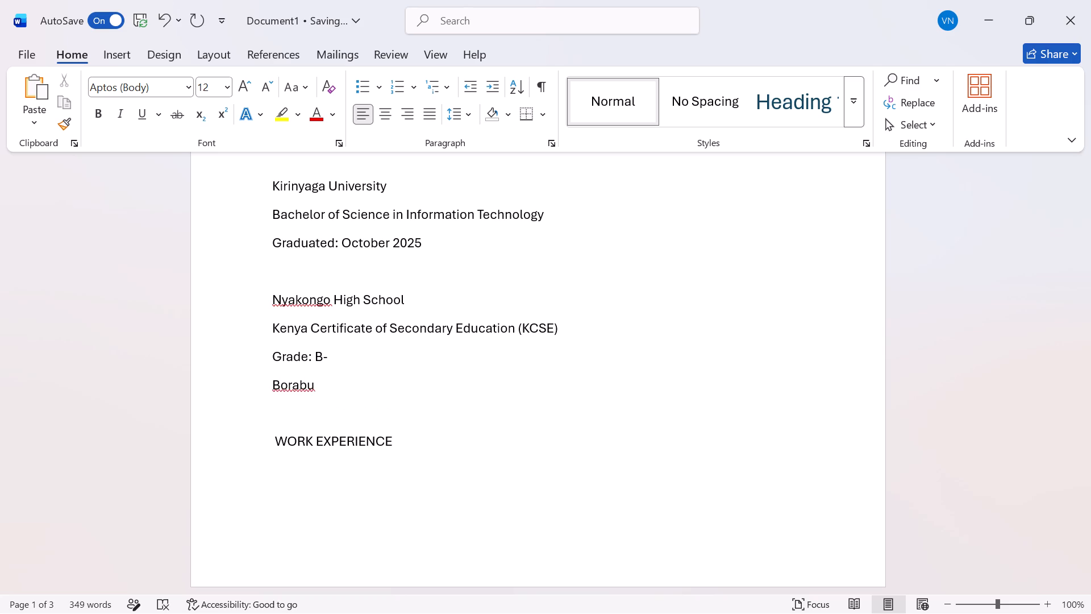
text(Pri)
text(mary)
text(School)
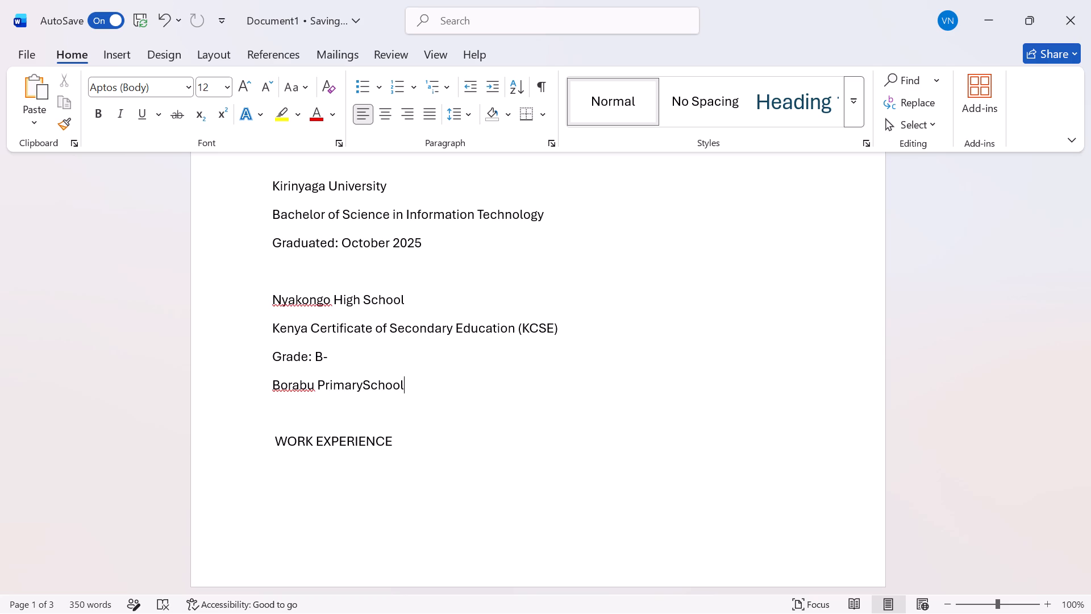
Insert a blank line above the Borabu school entry and another empty line directly below it.
click(339, 356)
key(Return)
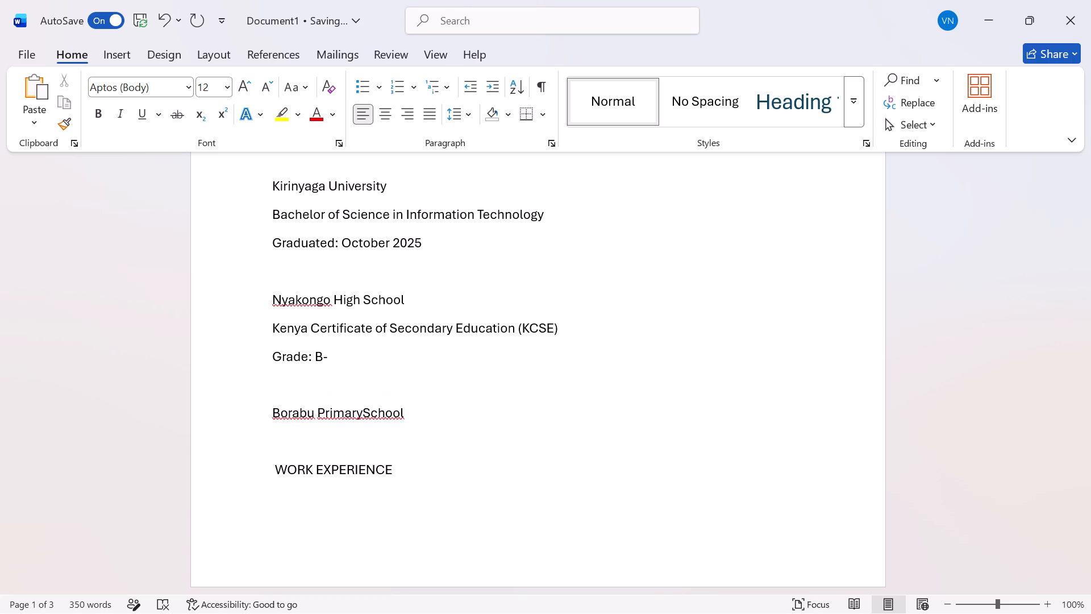
click(417, 410)
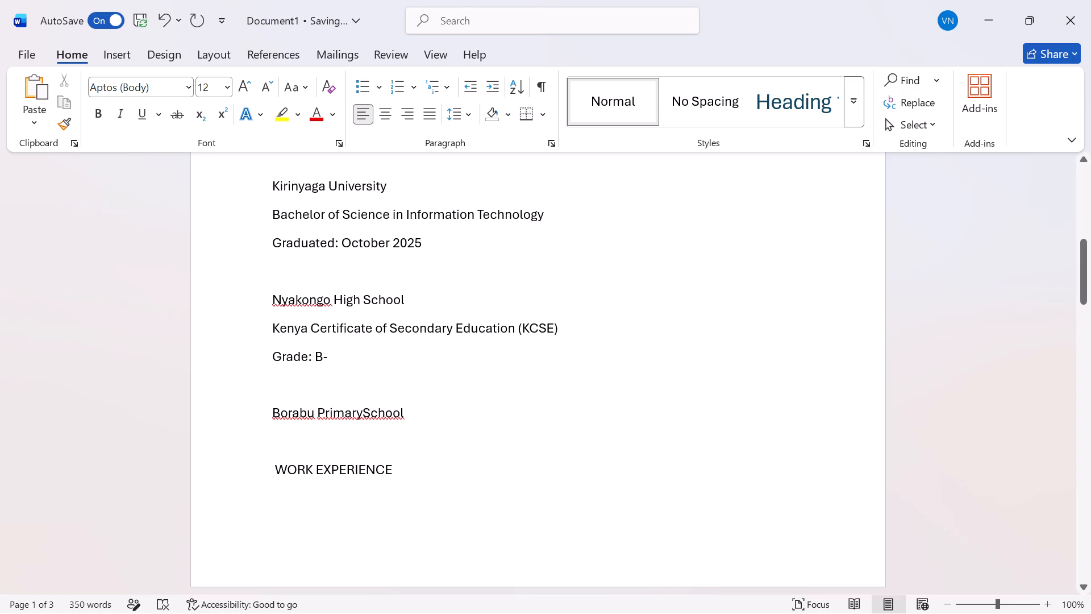
key(Return)
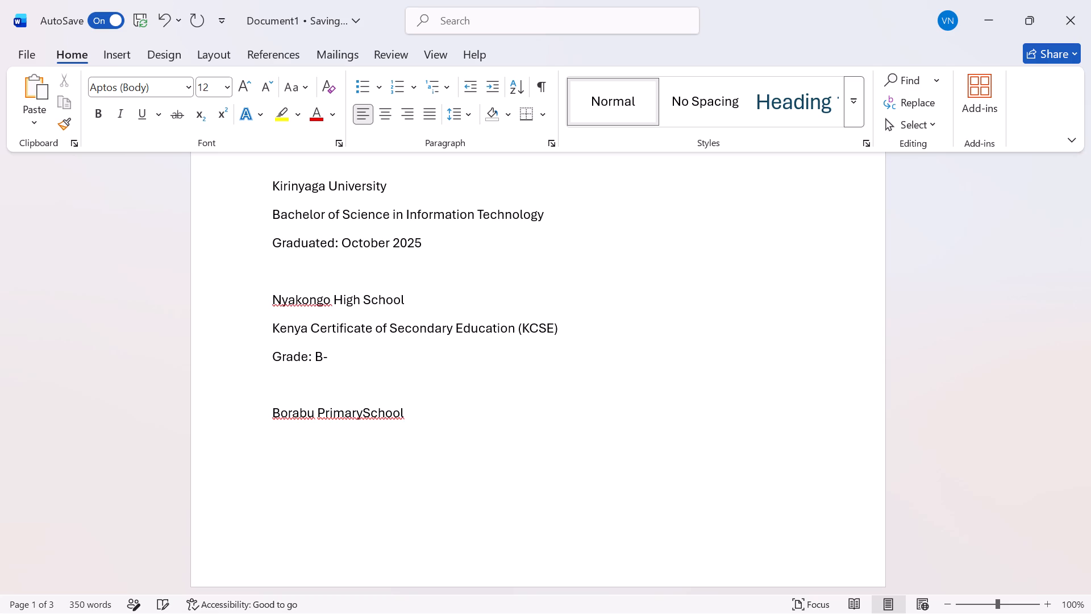
Insert the missing space between "Primary" and "School" in the Borabu school entry.
click(362, 413)
key(space)
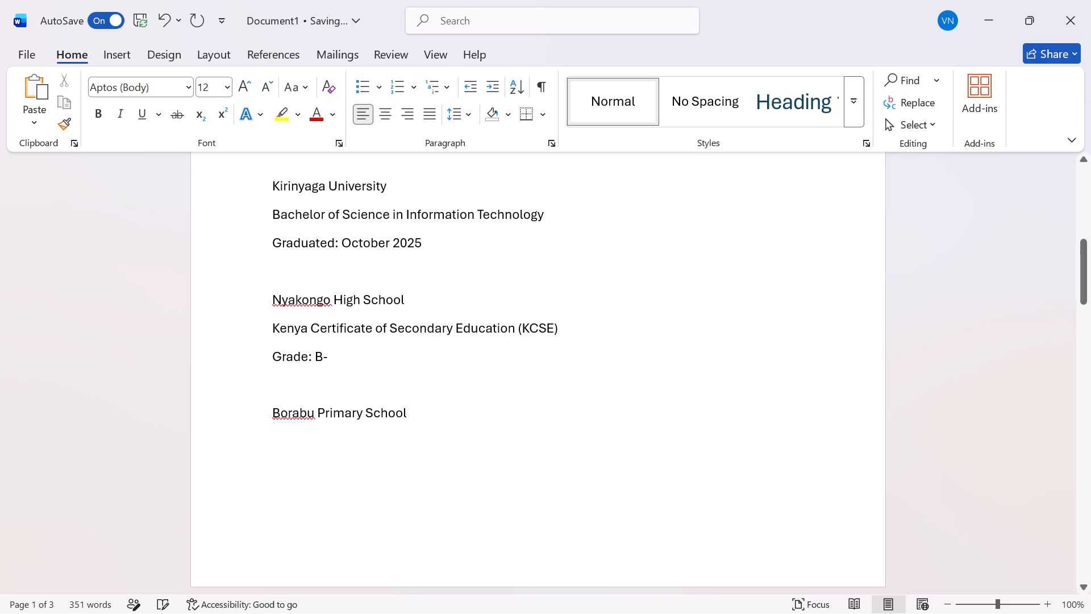
click(424, 409)
drag(395, 468, 388, 474)
click(371, 478)
Enter "Kenya Certificate of Primary Education" on the empty line directly below "Borabu Primary School".
drag(369, 501, 372, 515)
click(372, 521)
drag(360, 459, 356, 446)
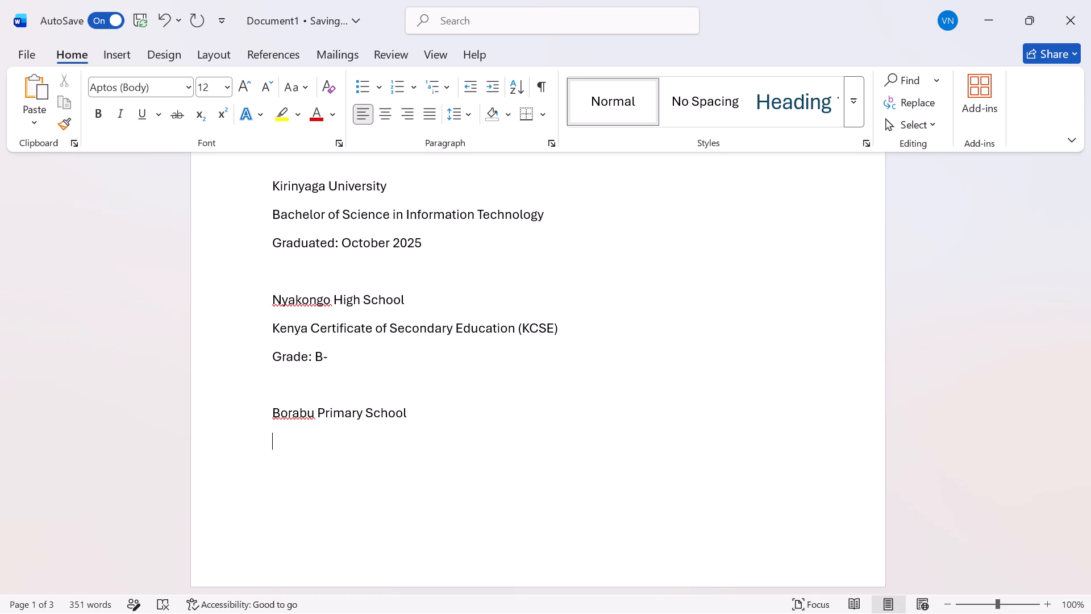
click(309, 396)
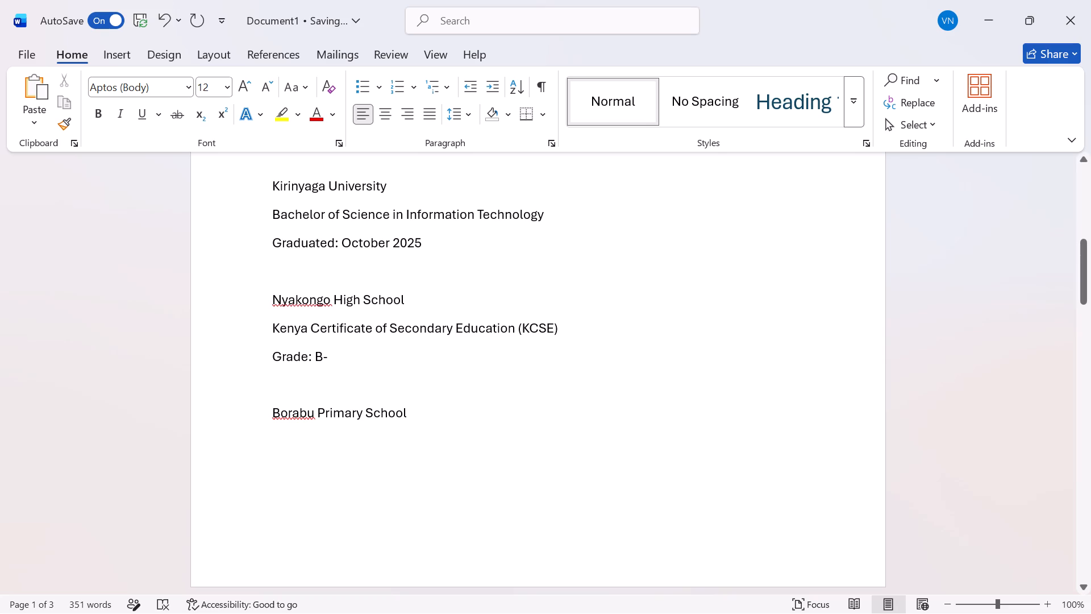
click(305, 371)
click(318, 442)
text(Kep)
key(BackSpace)
text(nya)
key(space)
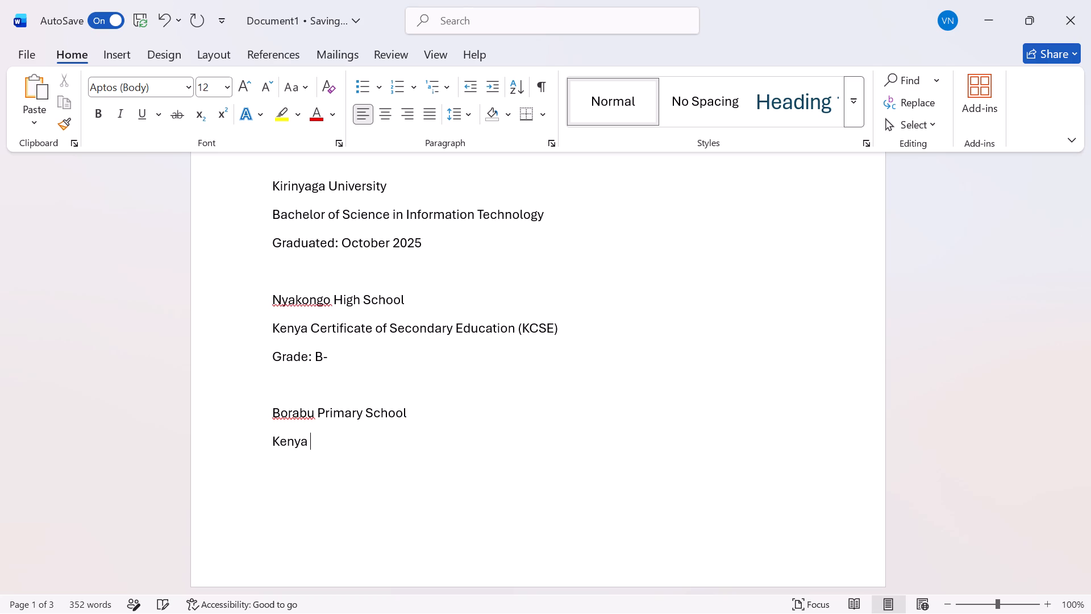
key(shift+c)
text(ertificate)
key(space)
text(of)
key(space)
text(Primary)
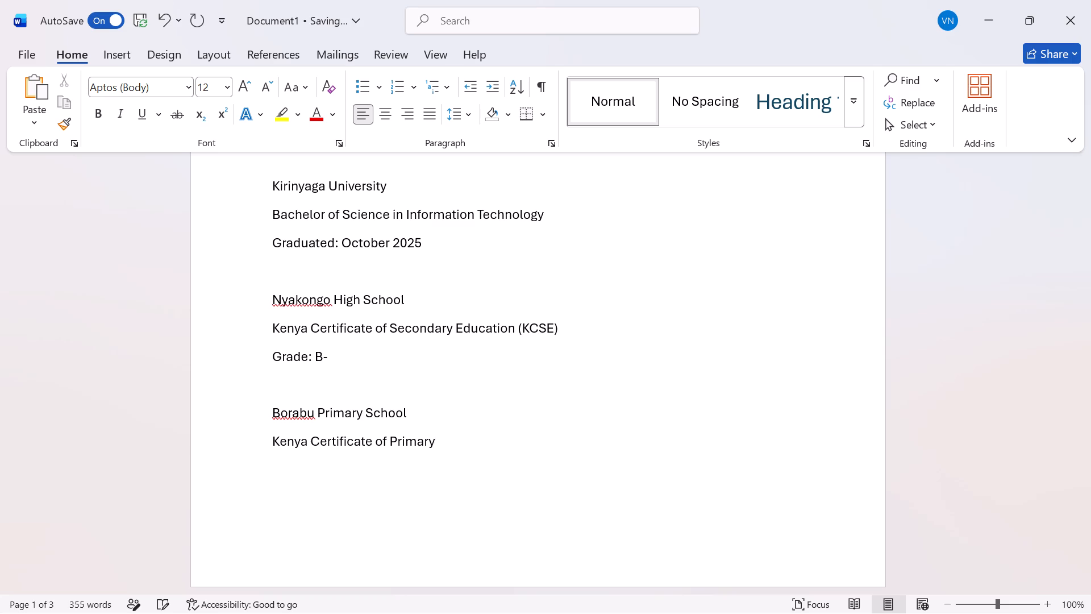
key(space)
text(Educat)
text(ion)
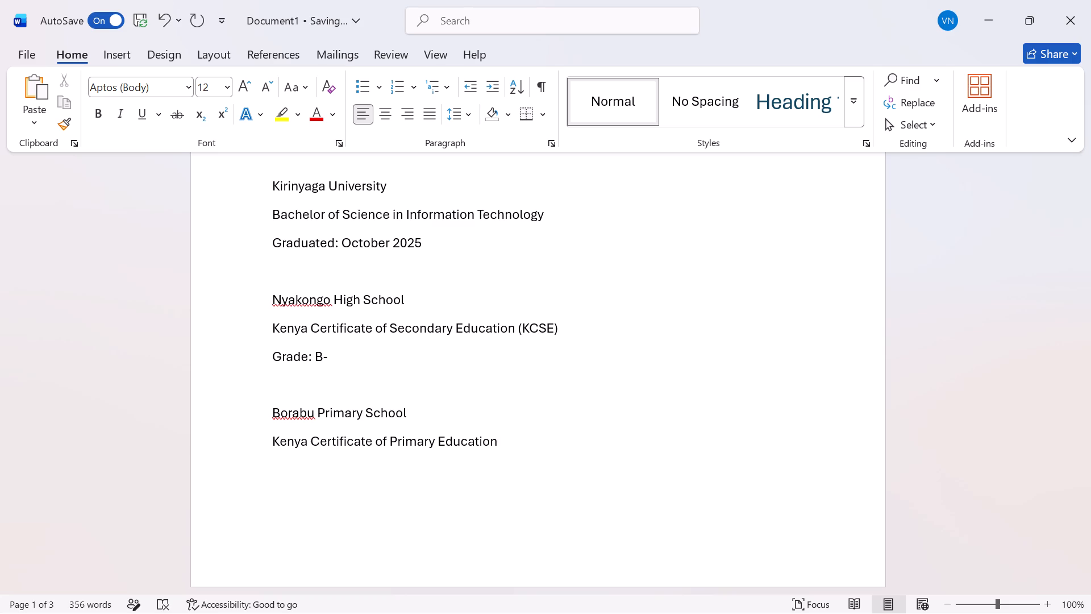
Append the abbreviation "(KCPE)" to the primary education certificate line, with a space before the opening parenthesis.
key(Return)
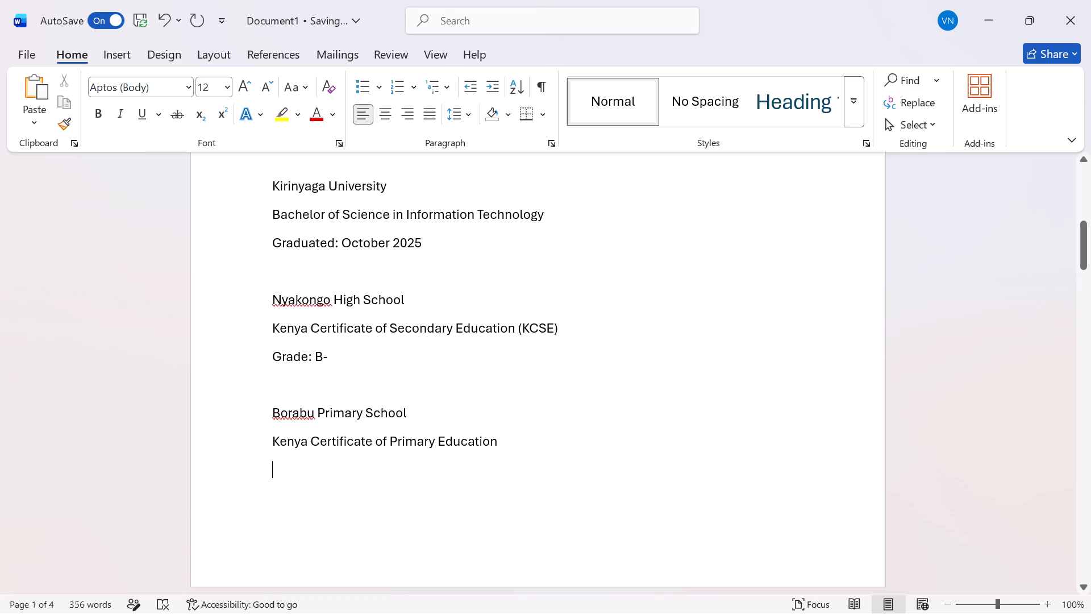
key(BackSpace)
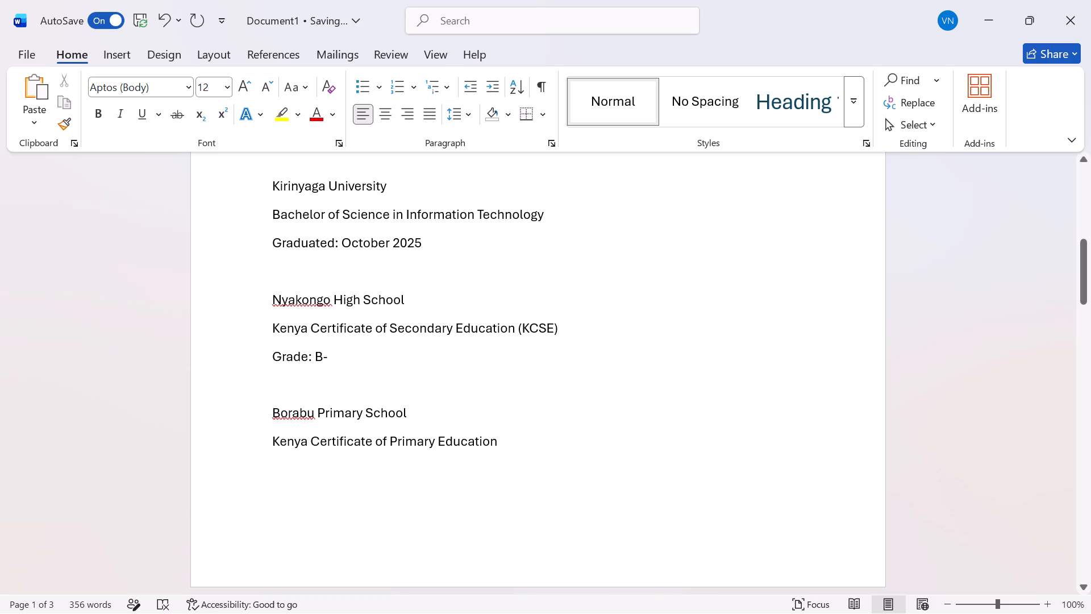
text(())
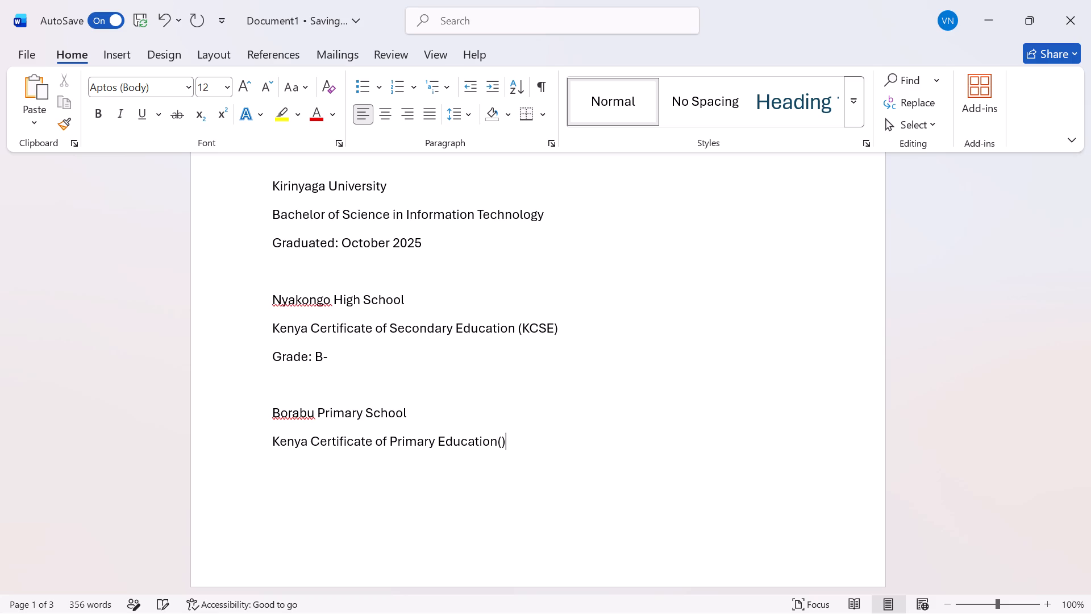
key(Left)
text(KCPE)
key(Down)
key(Down)
key(Up)
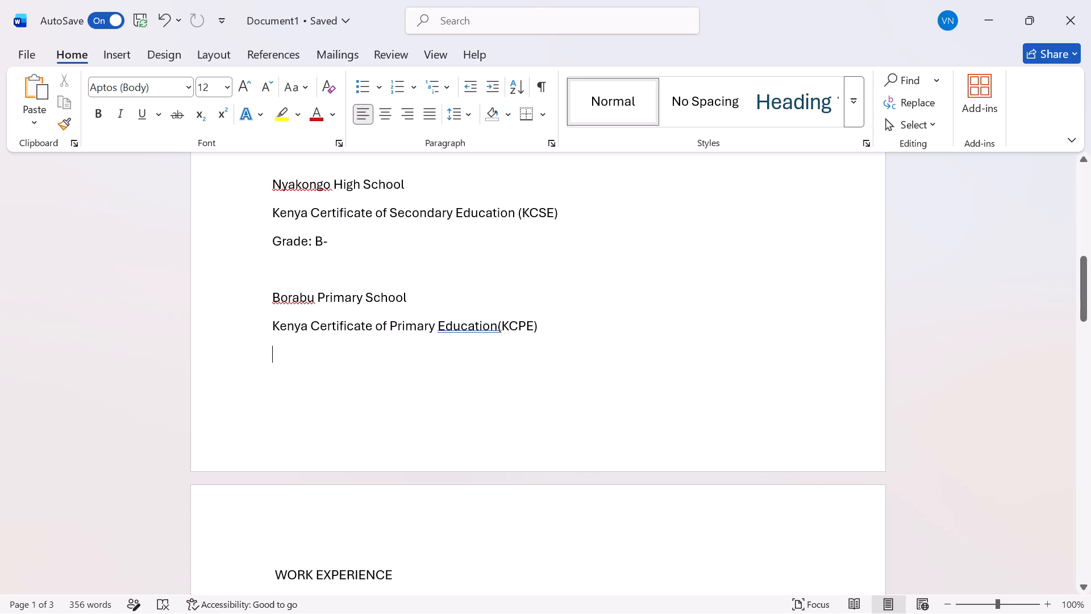
click(496, 329)
key(space)
Enter "Marks: 298" on the empty line directly below the primary education certificate line.
click(324, 375)
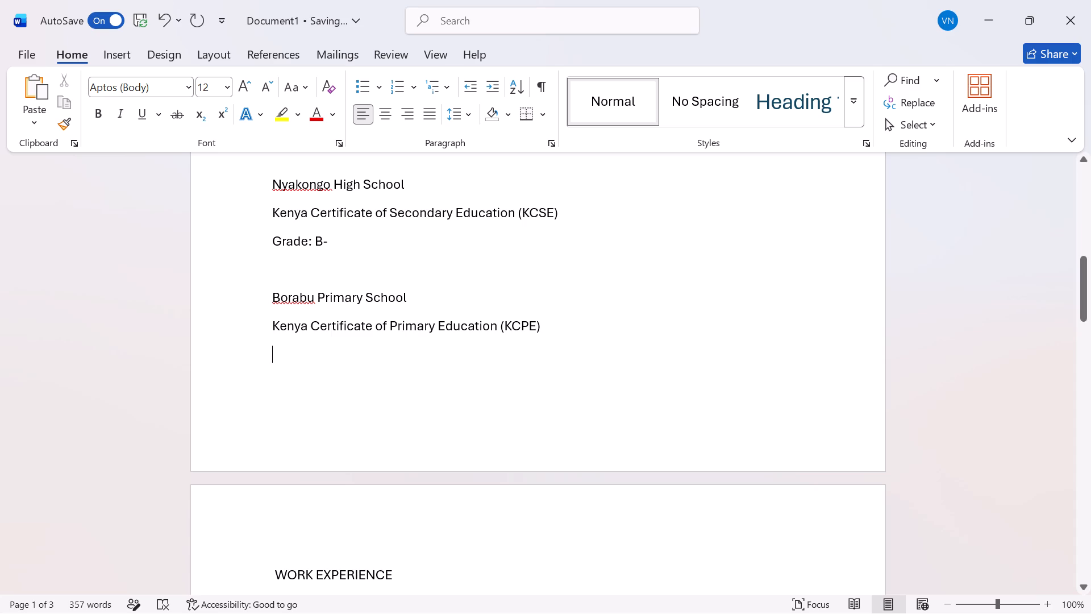
key(2)
text(98)
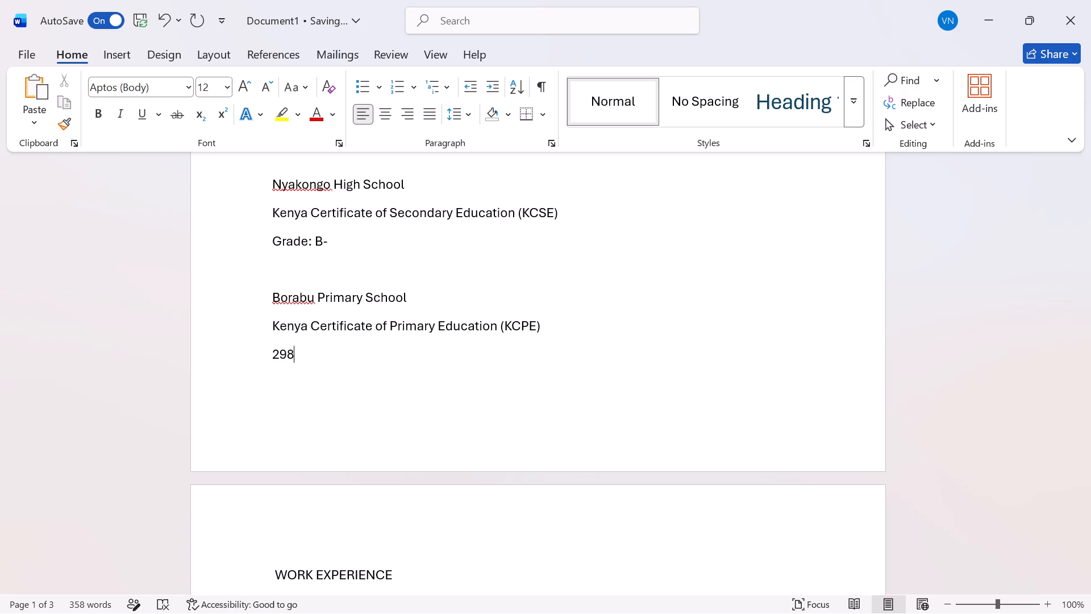
key(Left)
key(Left)
key(Left)
text(Mard)
key(BackSpace)
text(ks)
text(:)
key(space)
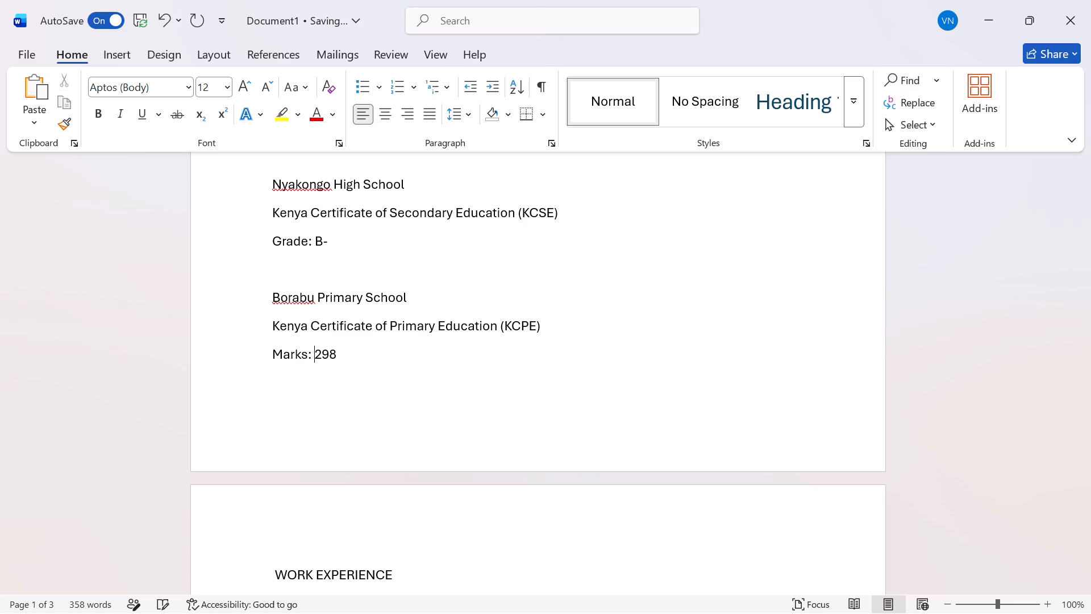
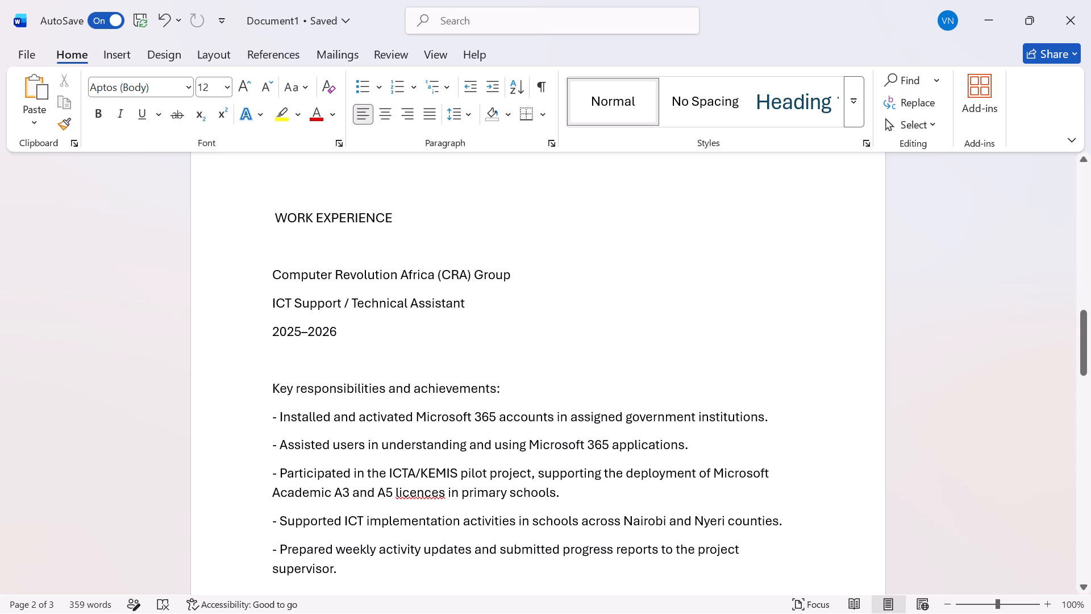
Change the job title under Computer Revolution Africa (CRA) Group to "Technical Support".
drag(351, 306, 318, 313)
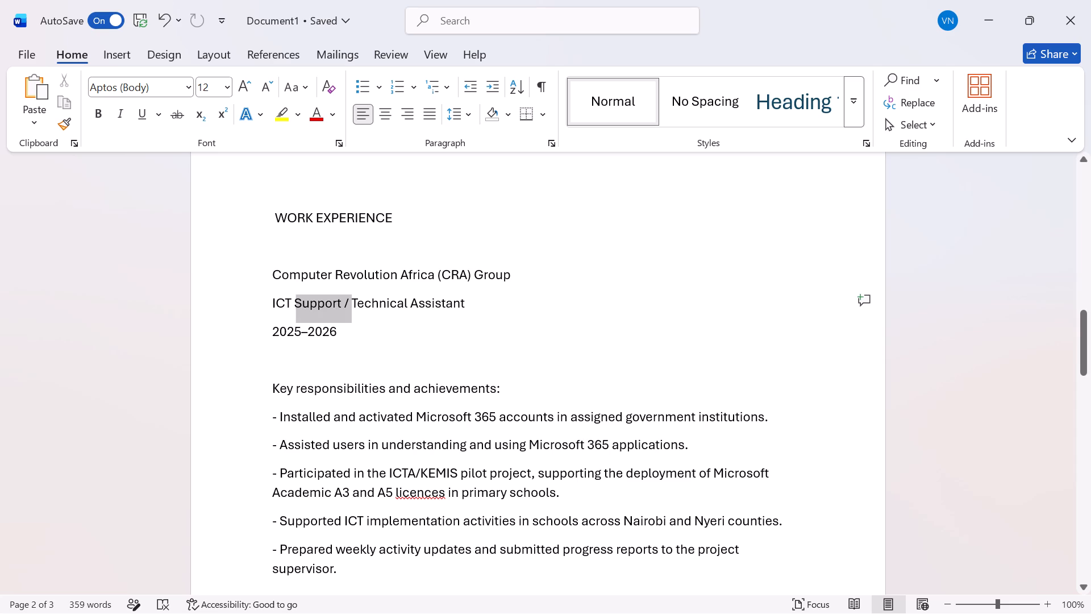
drag(318, 313, 281, 312)
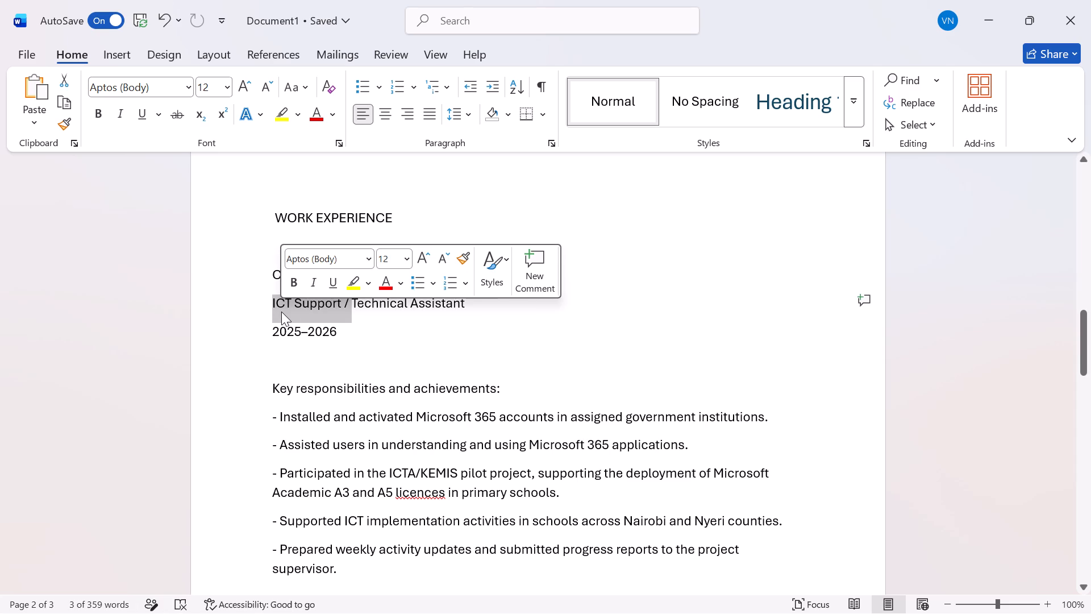
key(BackSpace)
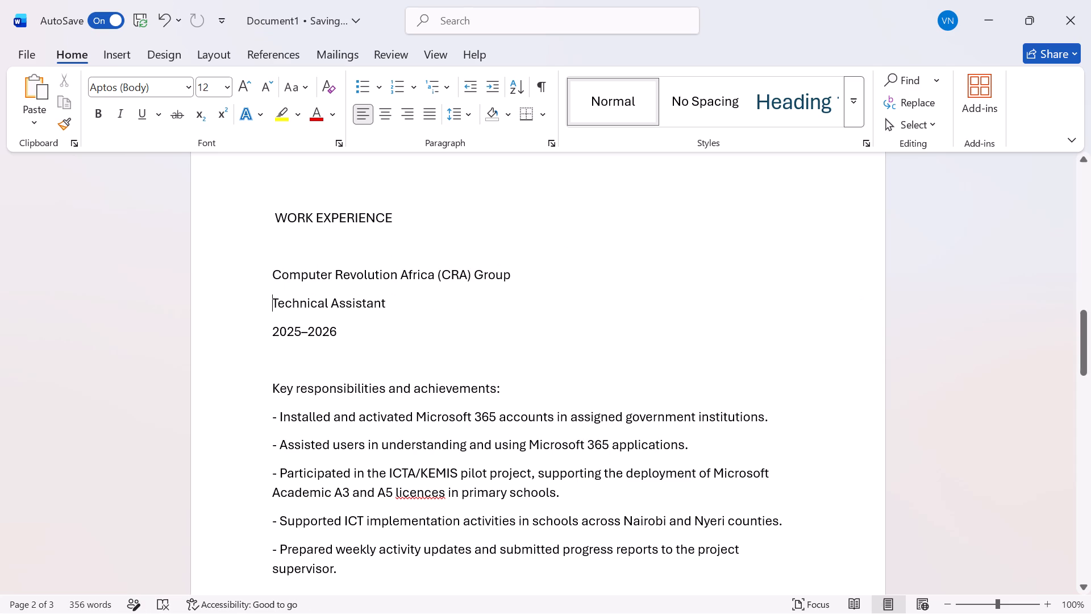
drag(390, 304, 324, 308)
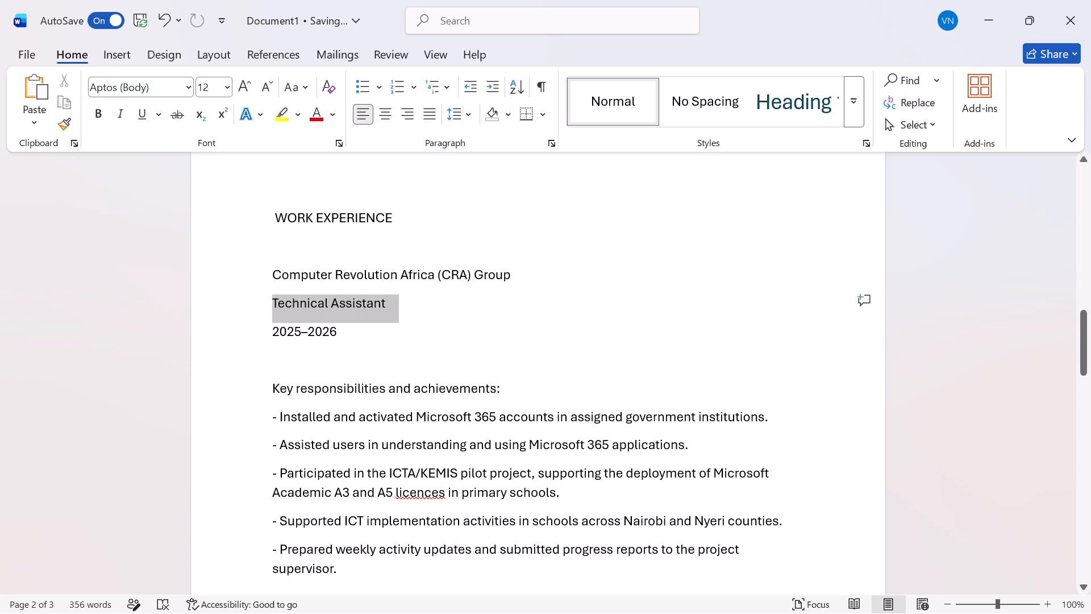
drag(324, 308, 331, 308)
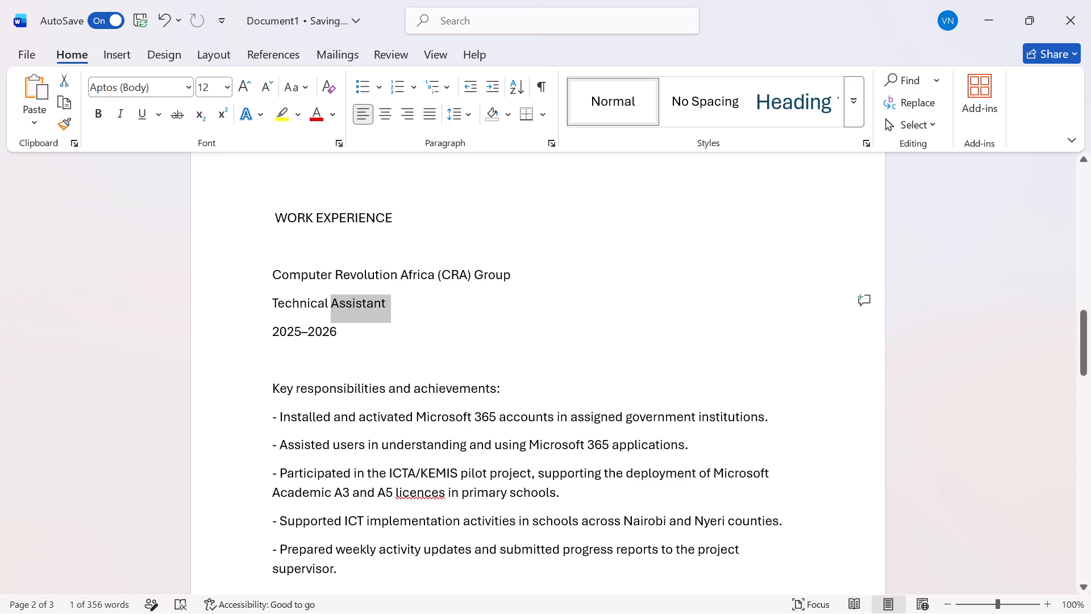
key(shift+s)
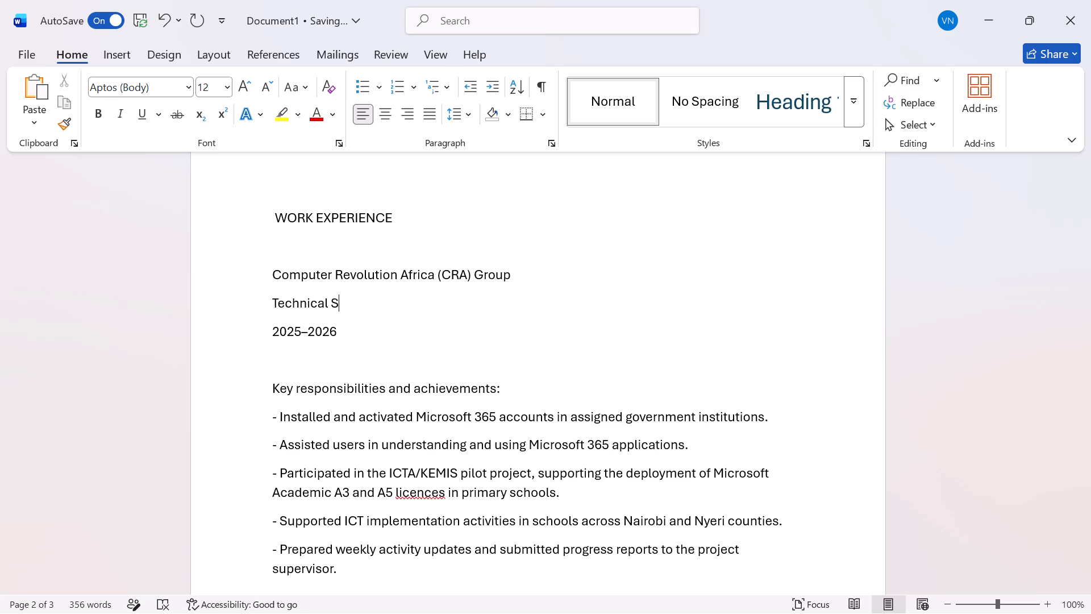
text(uppo)
text(rt)
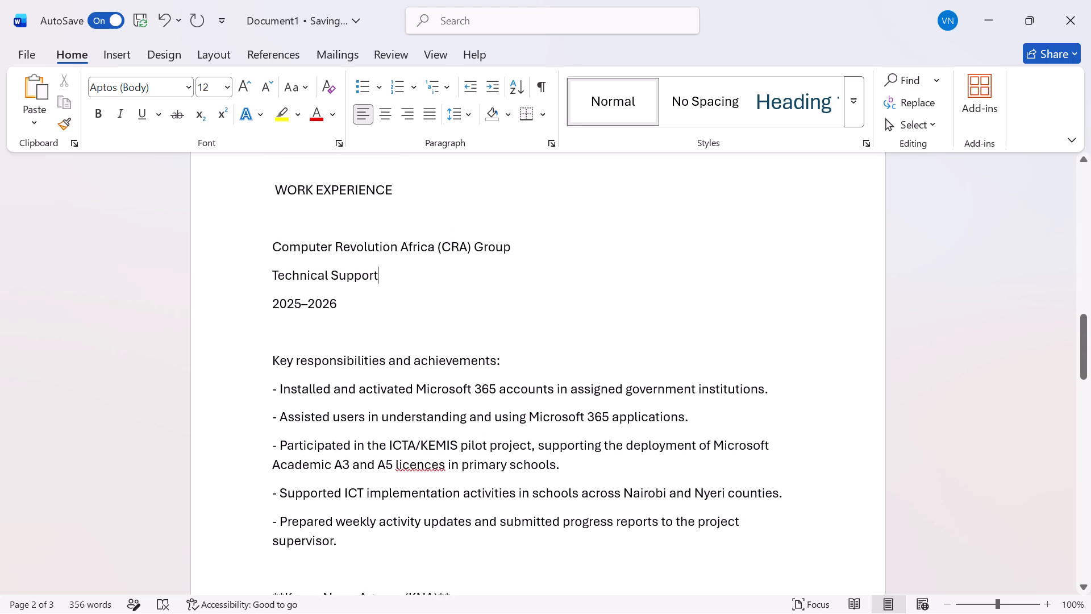
Add the months to the Computer Revolution Africa dates so the line reads "Nov 2025–Mar 2026".
click(272, 304)
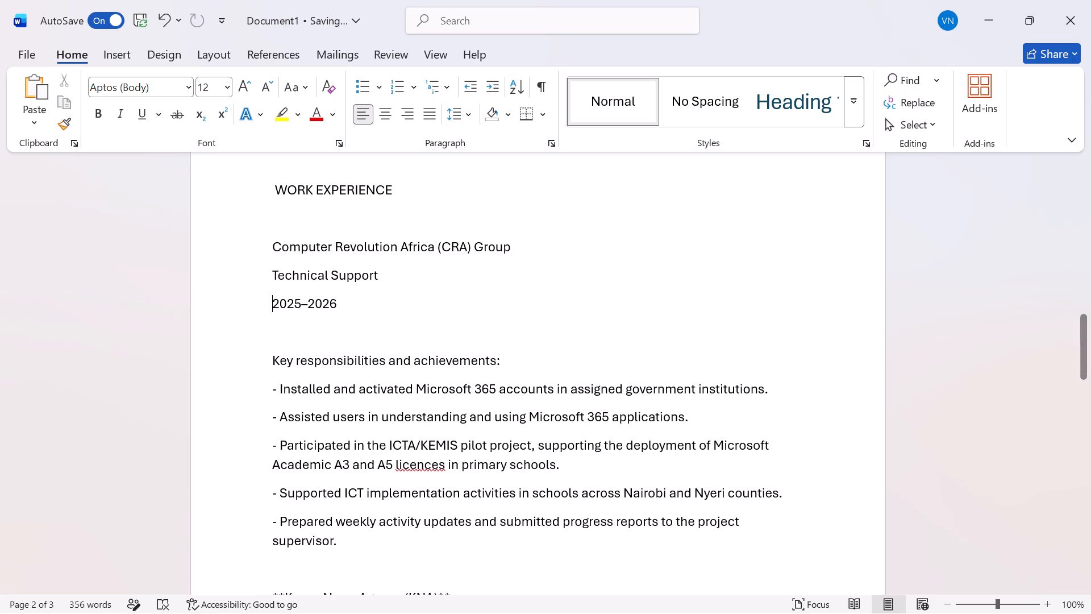
key(n)
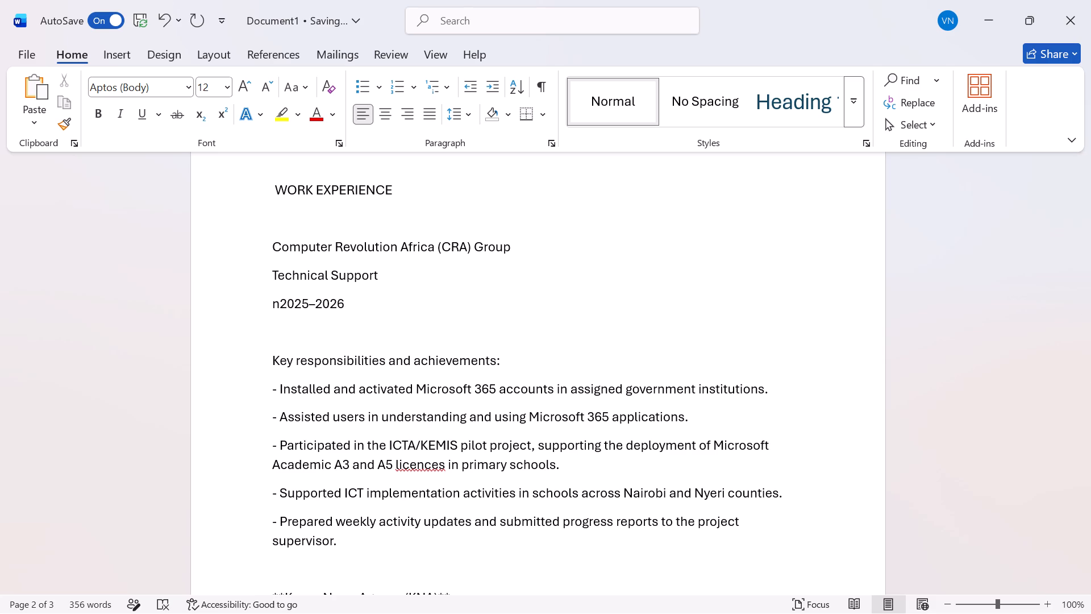
text(ov)
key(space)
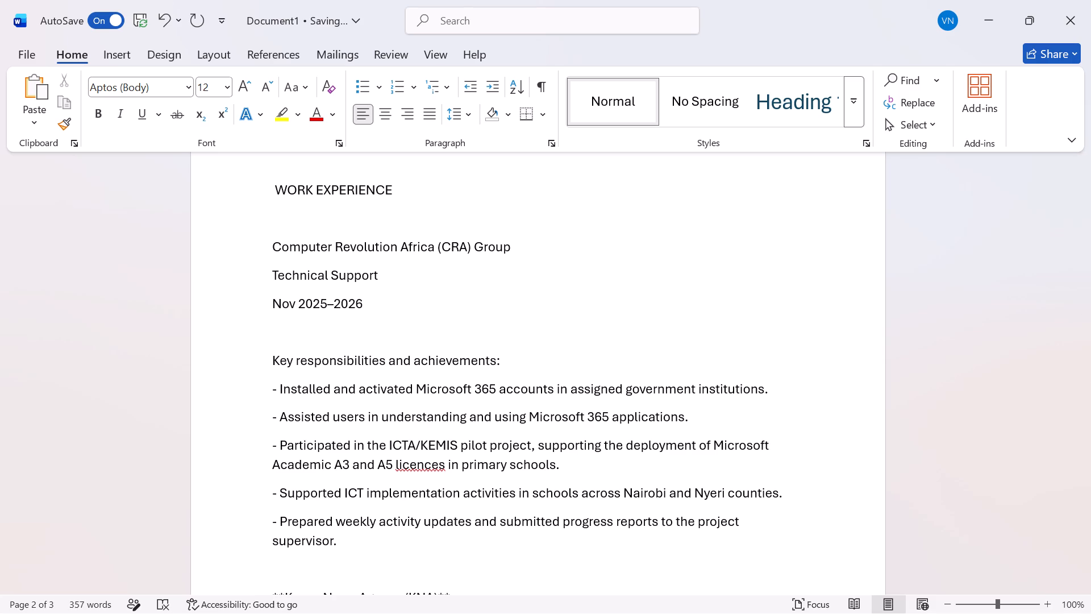
key(Right)
key(Right)
key(Right)
key(Right)
key(Right)
key(m)
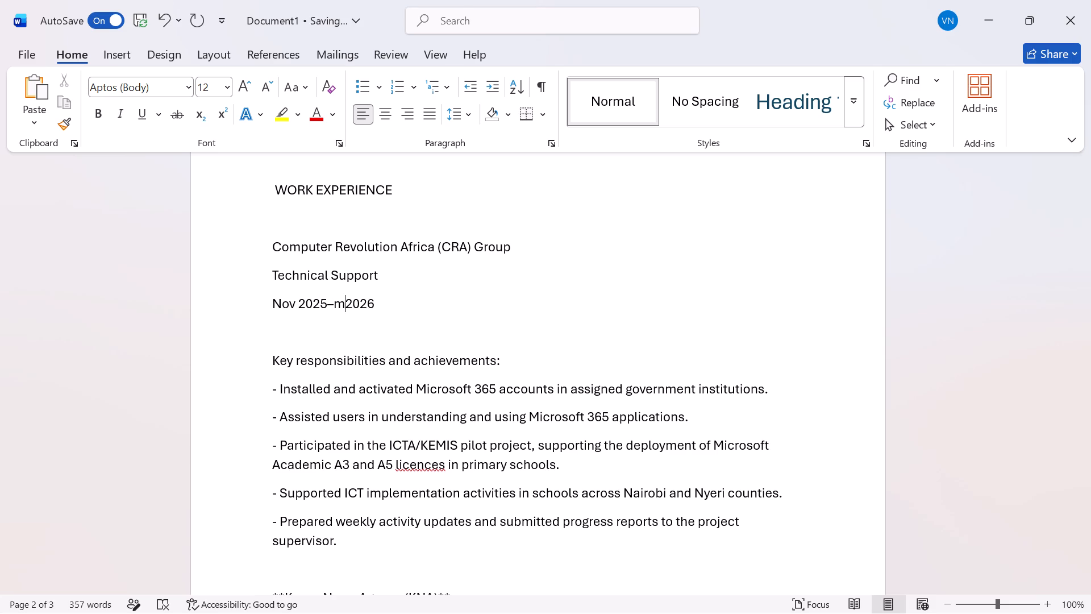
key(BackSpace)
text(Ma)
key(r)
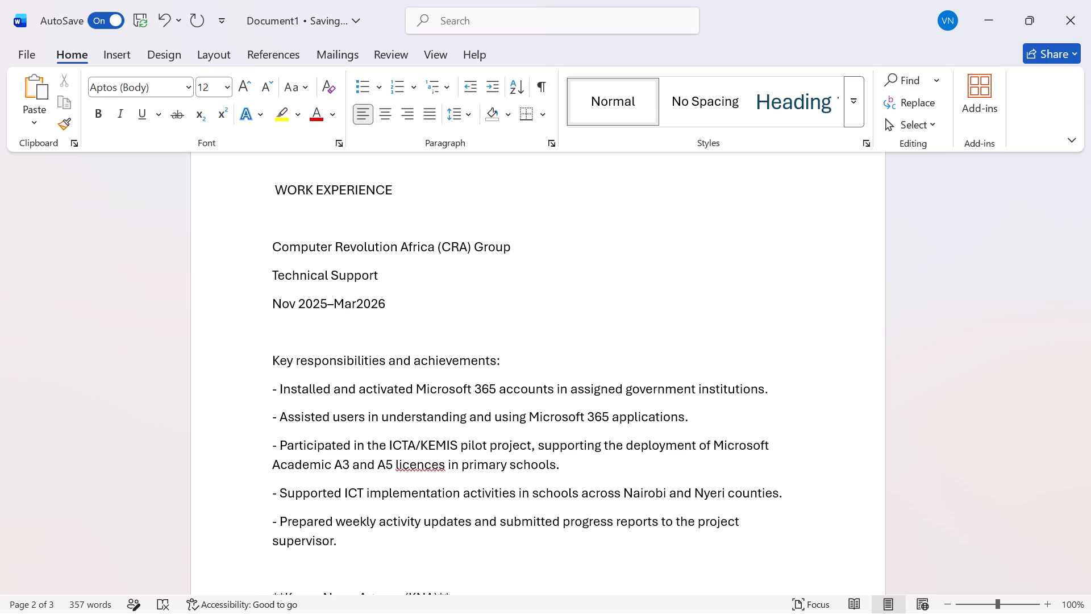
key(space)
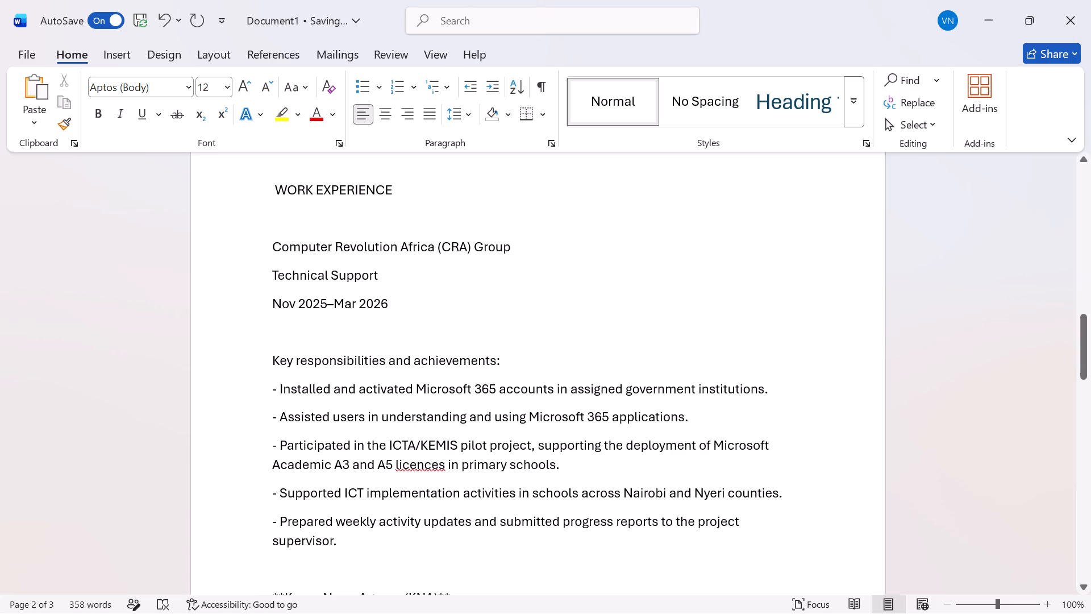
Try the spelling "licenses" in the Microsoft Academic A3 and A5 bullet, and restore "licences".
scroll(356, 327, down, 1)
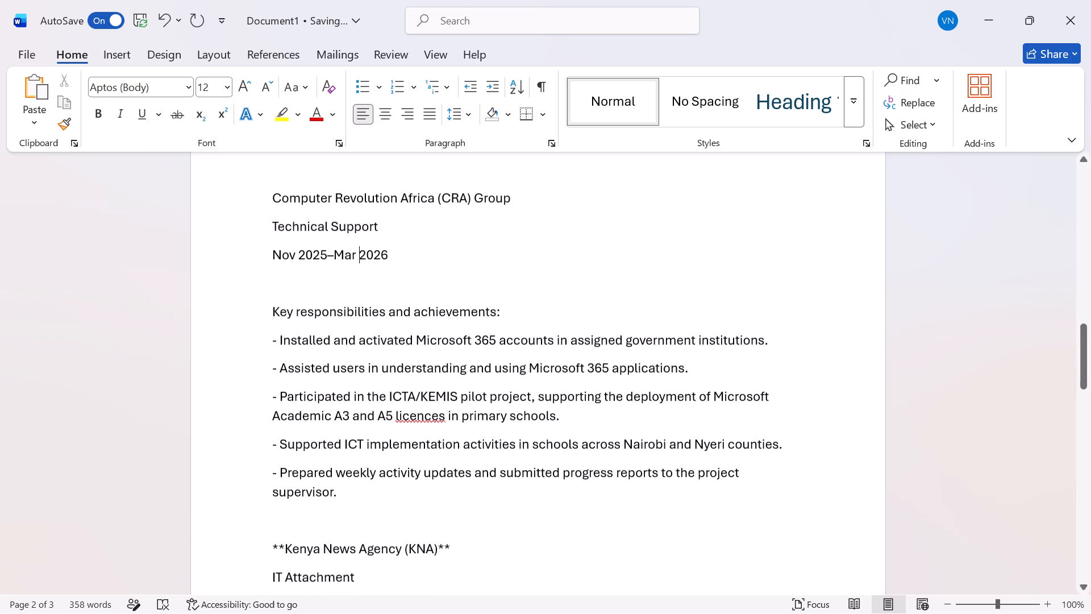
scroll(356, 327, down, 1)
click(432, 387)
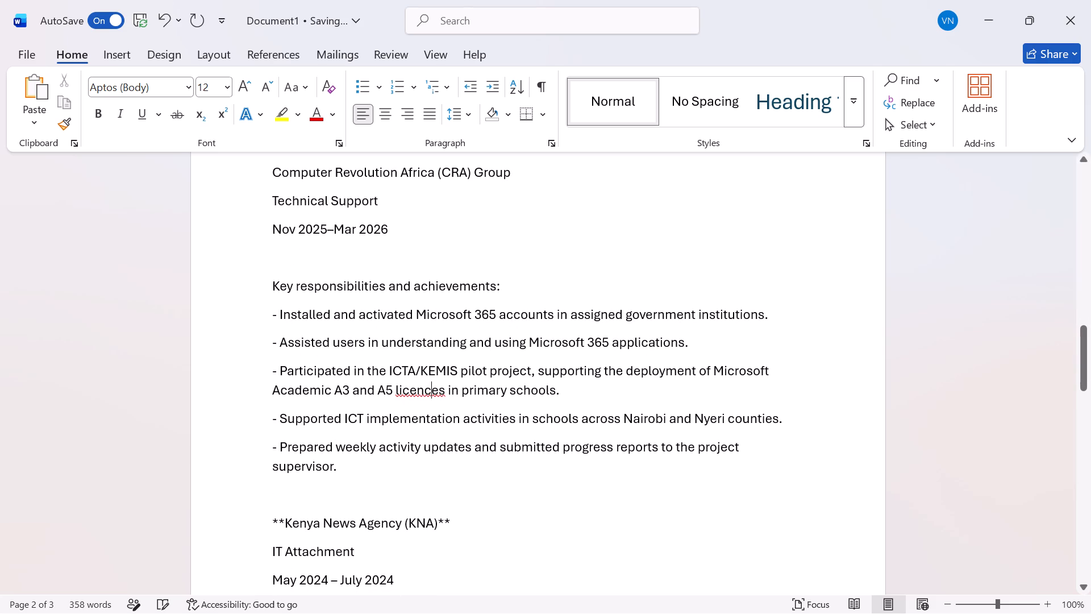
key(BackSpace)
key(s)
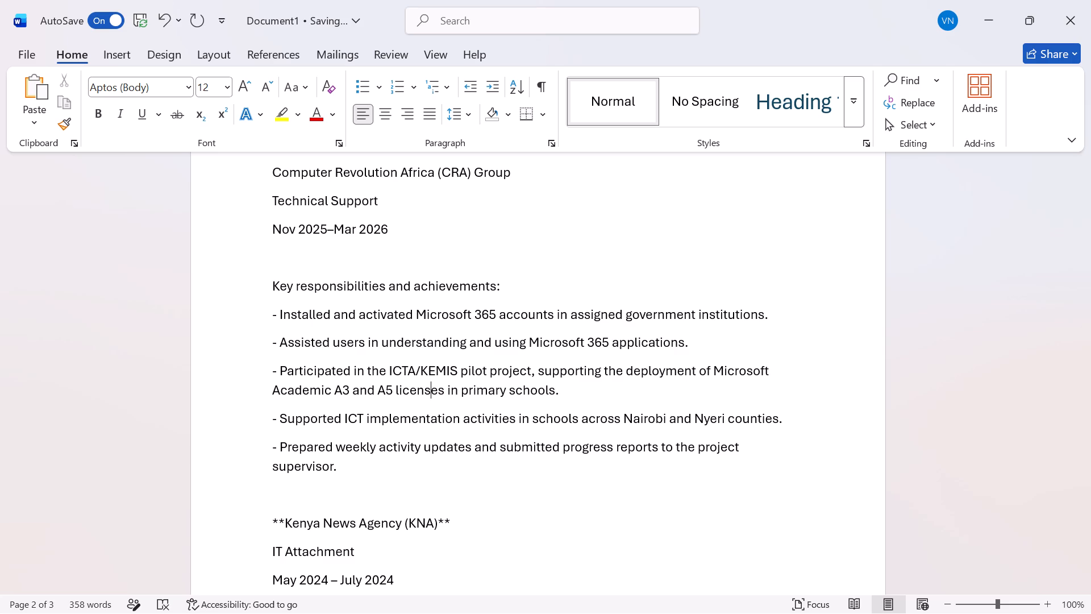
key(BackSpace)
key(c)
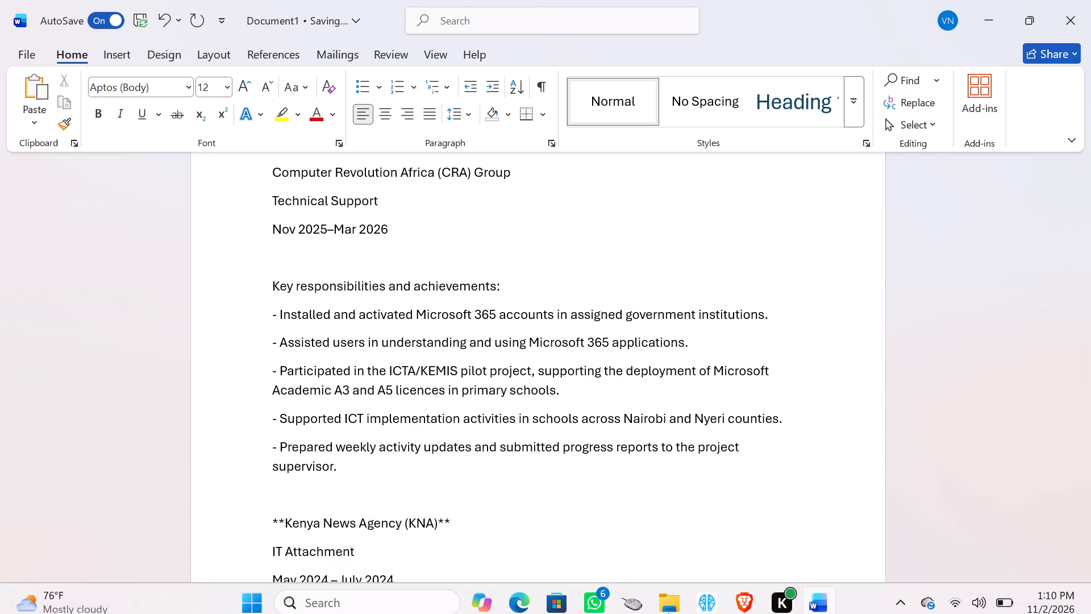
Switch to the Brave browser and search the web for "m365 licences" in a new tab.
click(747, 595)
click(639, 20)
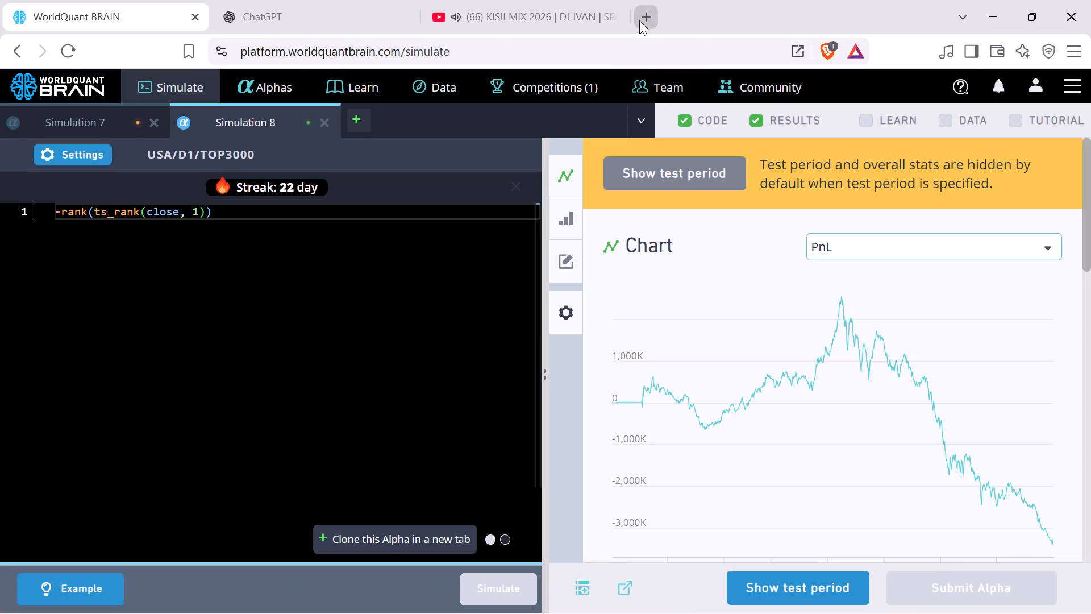
click(460, 55)
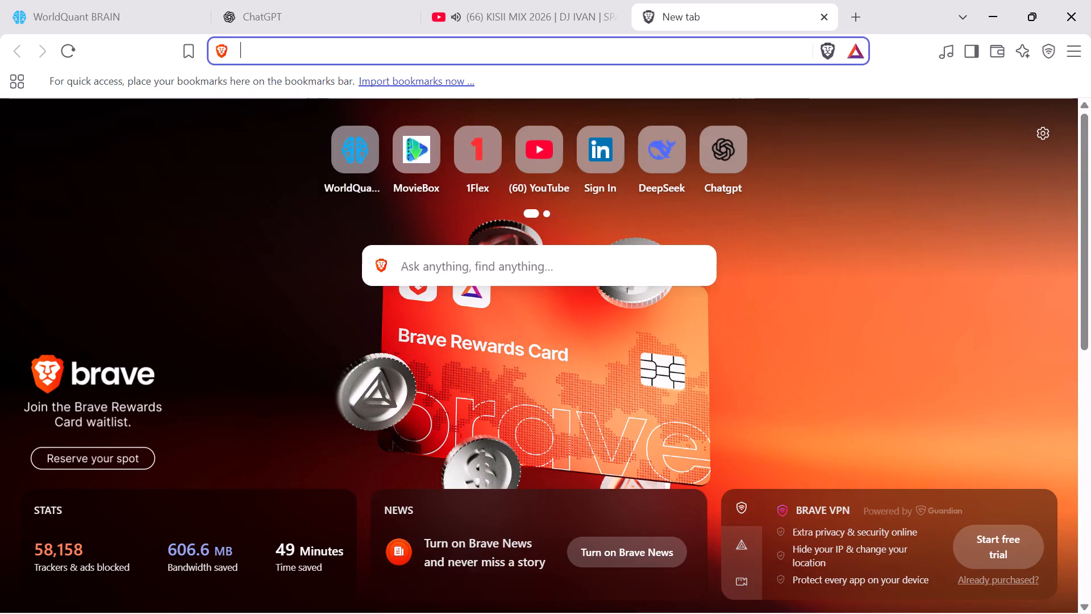
key(m)
key(3)
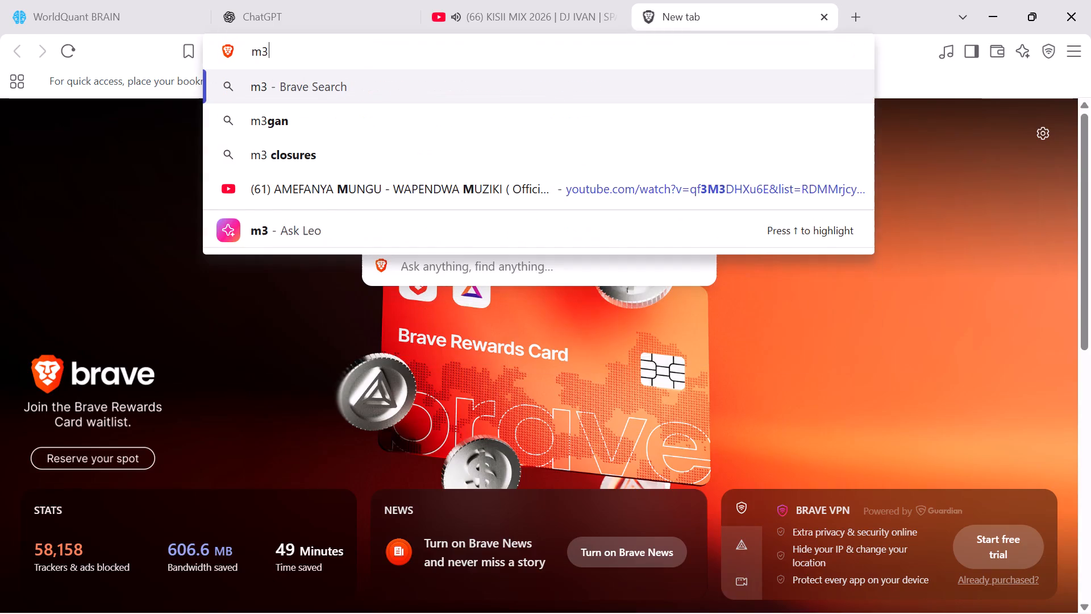
text(65)
key(space)
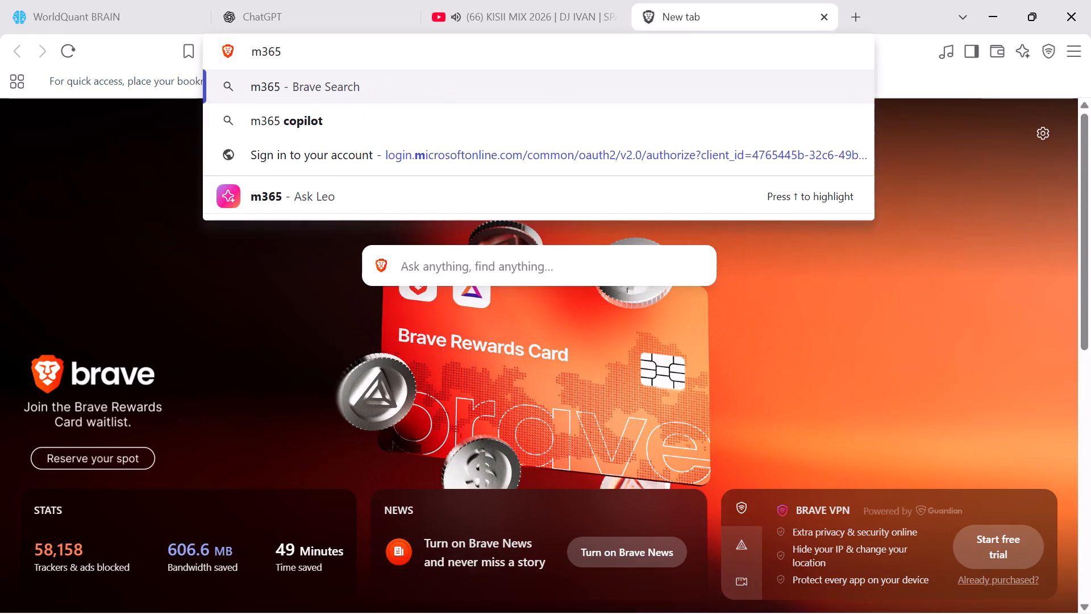
text(lic)
key(e)
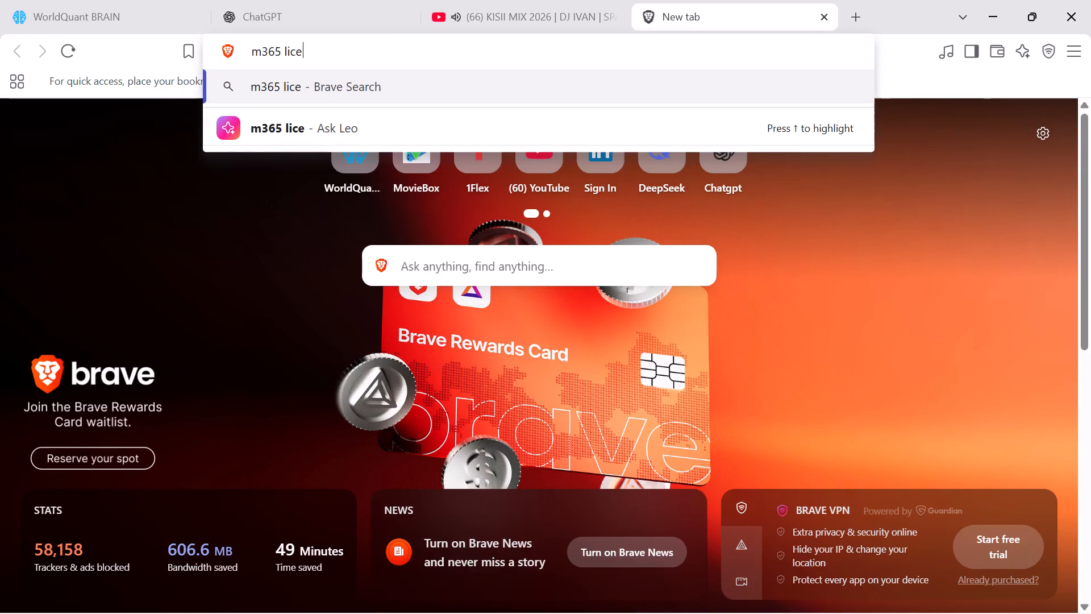
text(nce)
key(a)
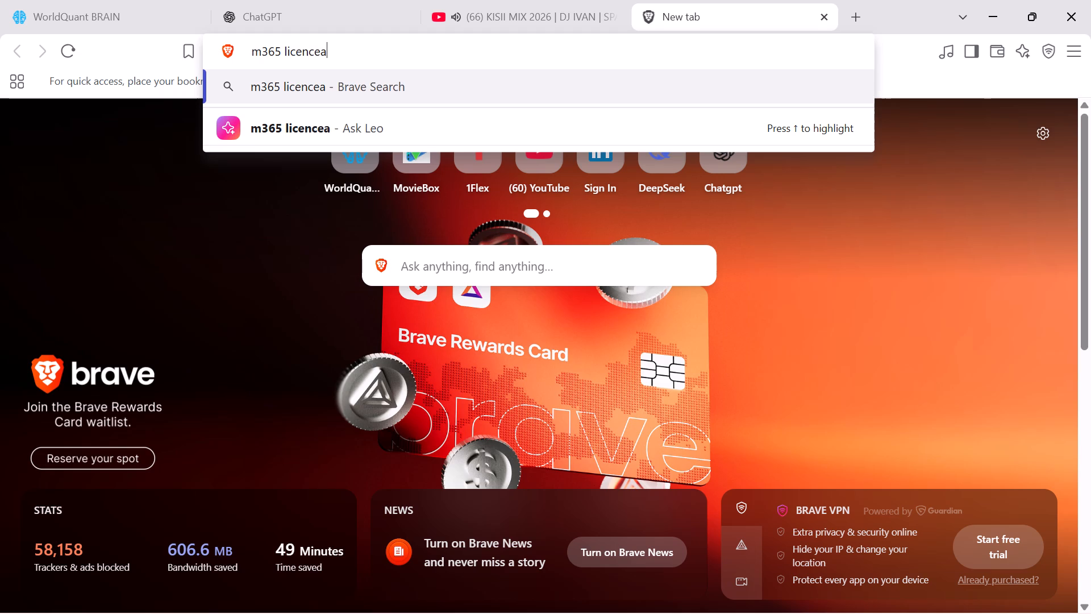
key(BackSpace)
key(s)
key(Return)
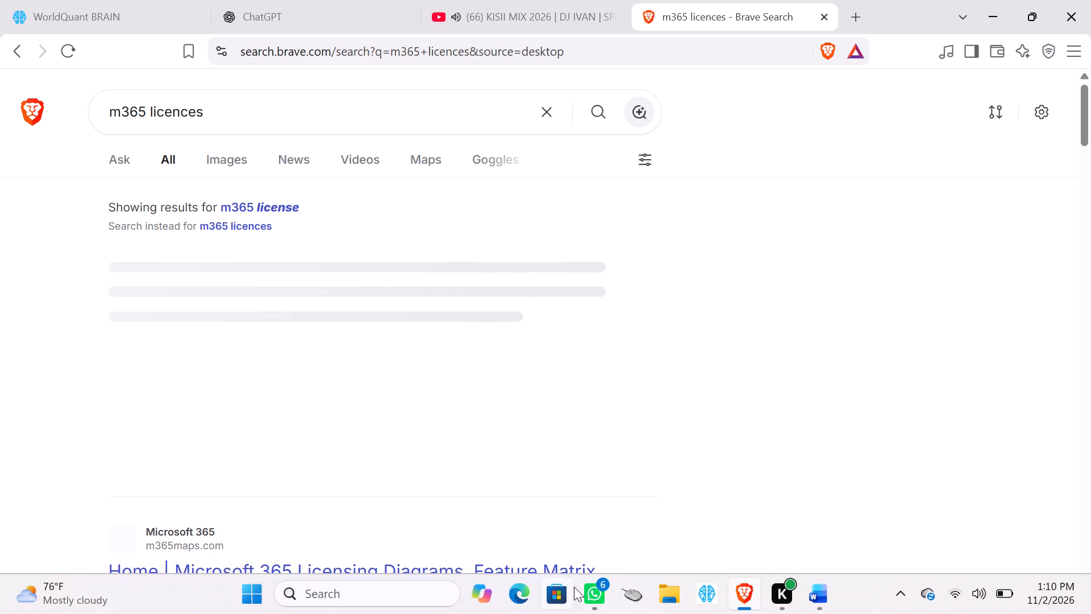
Return to the Word résumé and change "licences" to "licenses" in the Microsoft Academic A3 and A5 bullet.
click(809, 600)
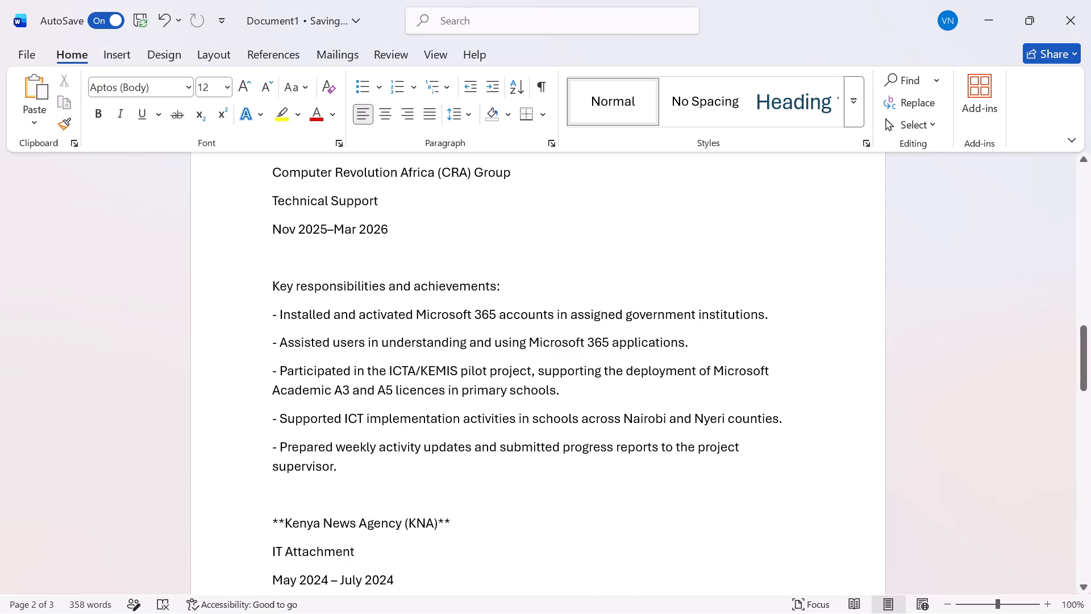
key(BackSpace)
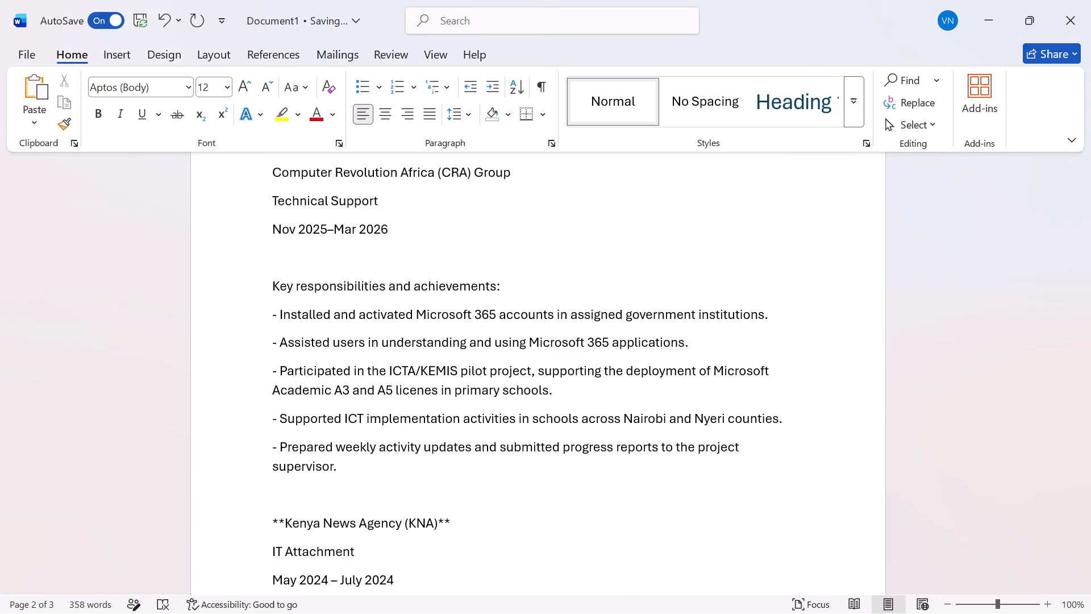
key(shift+s)
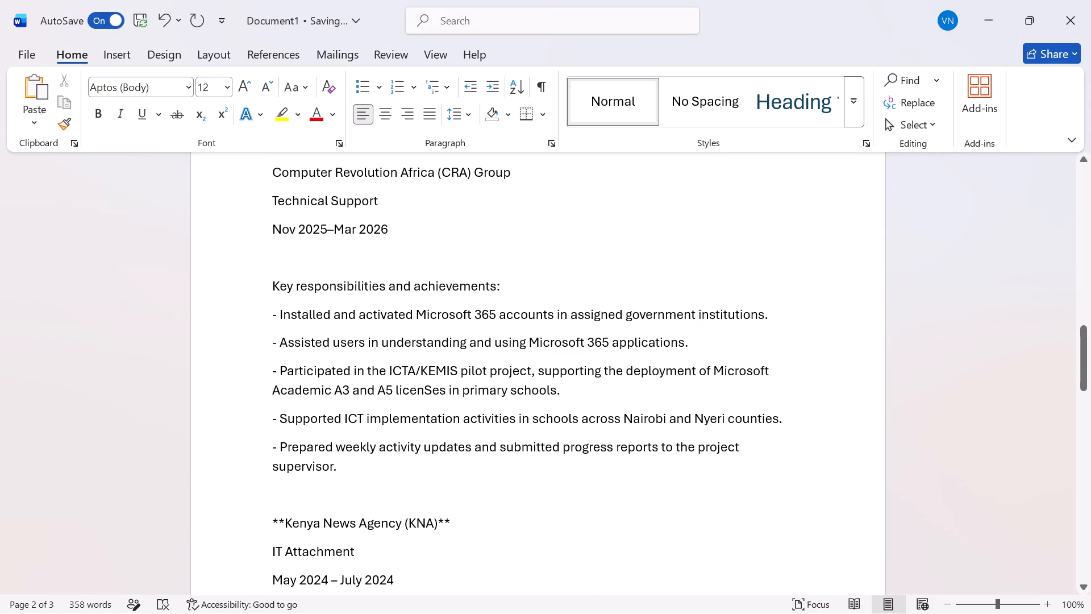
key(BackSpace)
key(s)
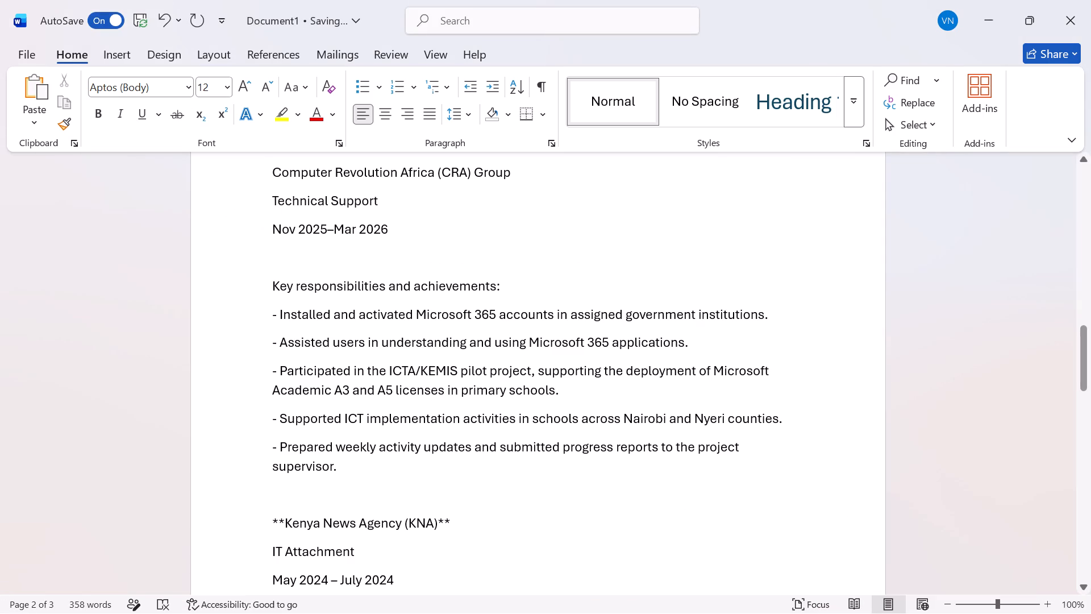
Delete the double asterisks before and after the employer name Kenya News Agency (KNA).
scroll(510, 403, down, 1)
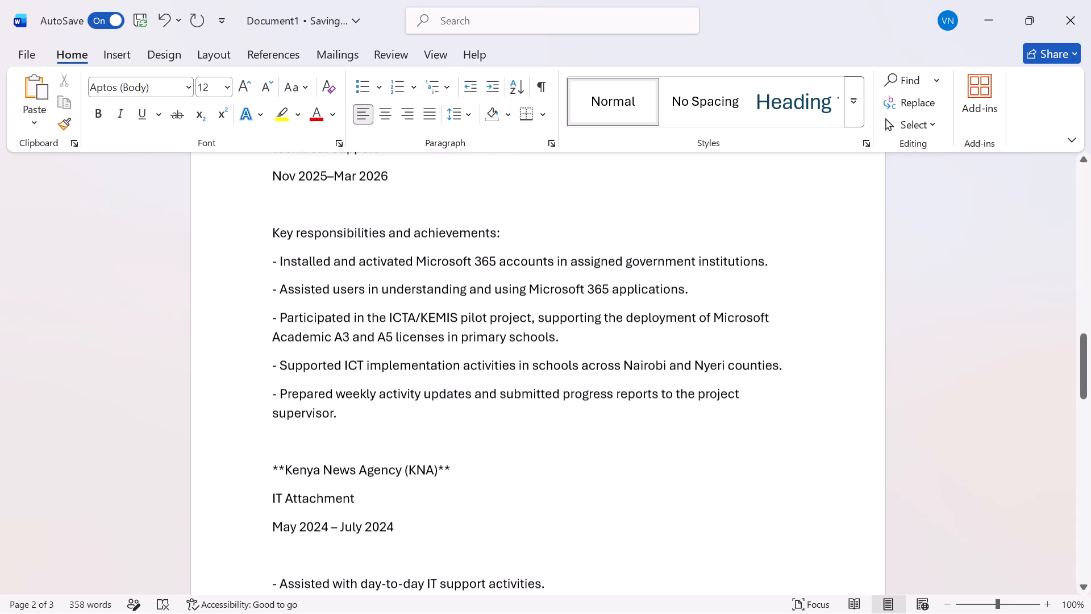
scroll(510, 403, down, 1)
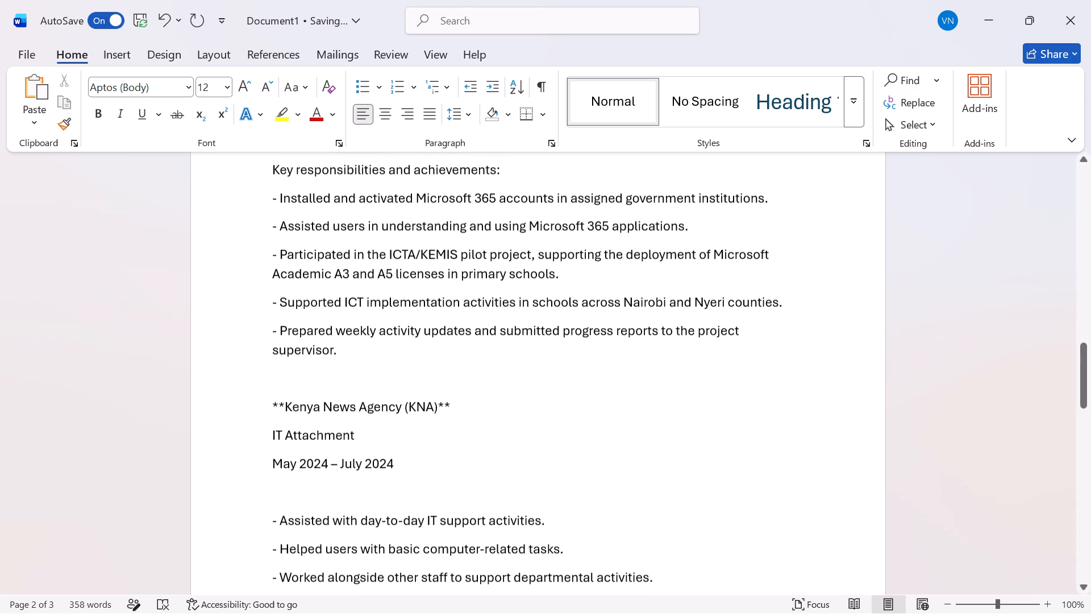
scroll(510, 403, down, 2)
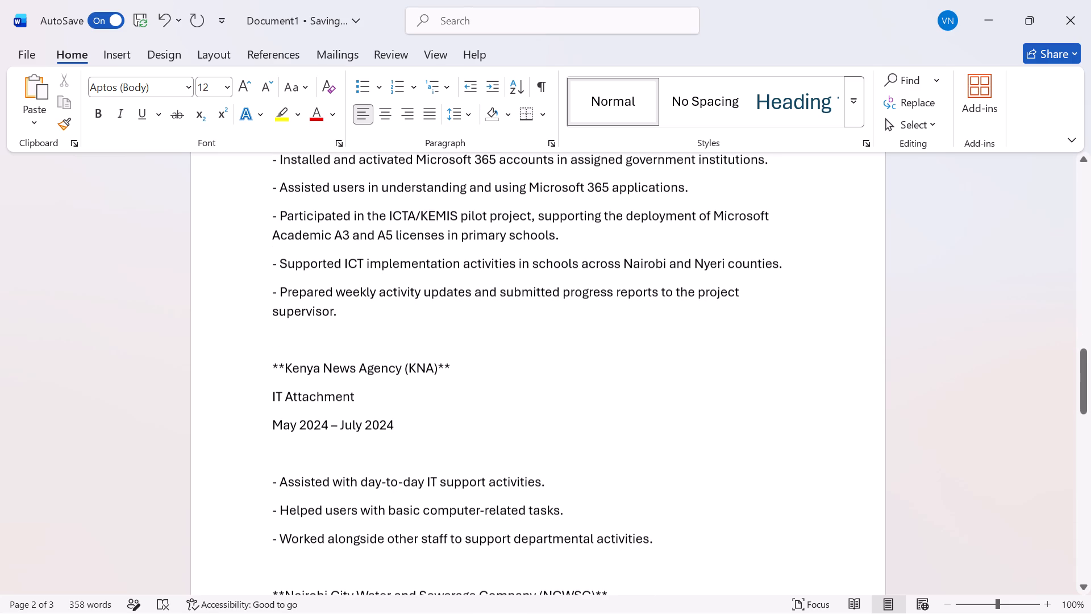
scroll(510, 403, down, 2)
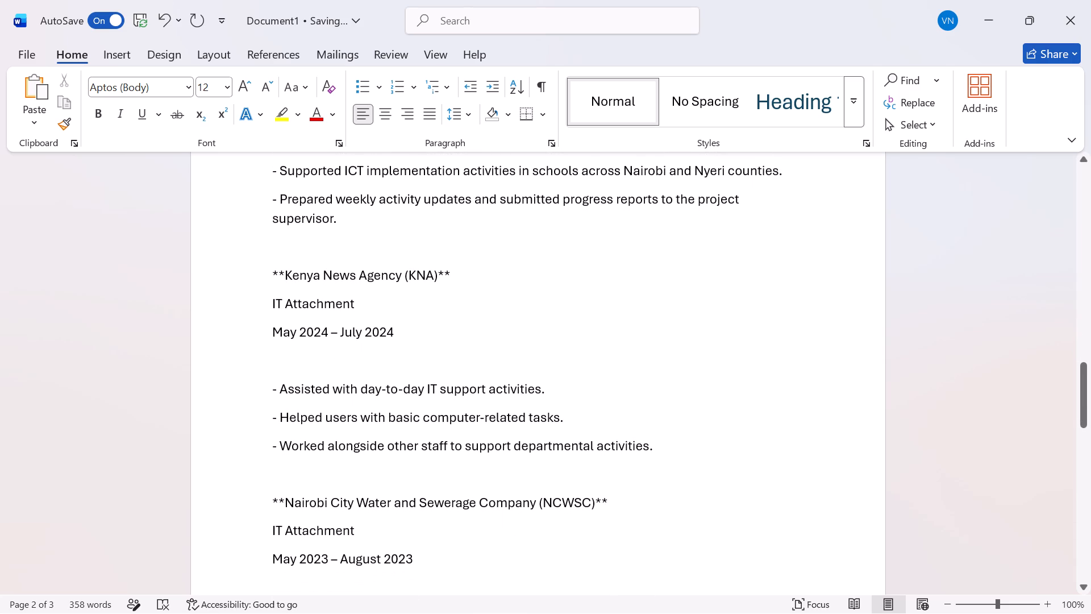
scroll(287, 274, down, 2)
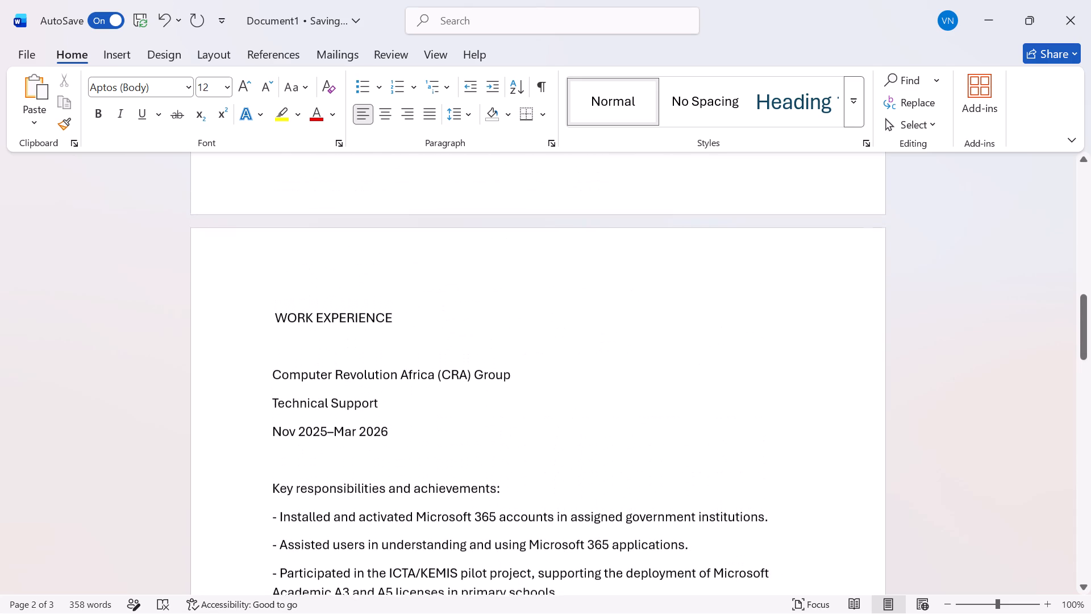
scroll(287, 274, down, 1)
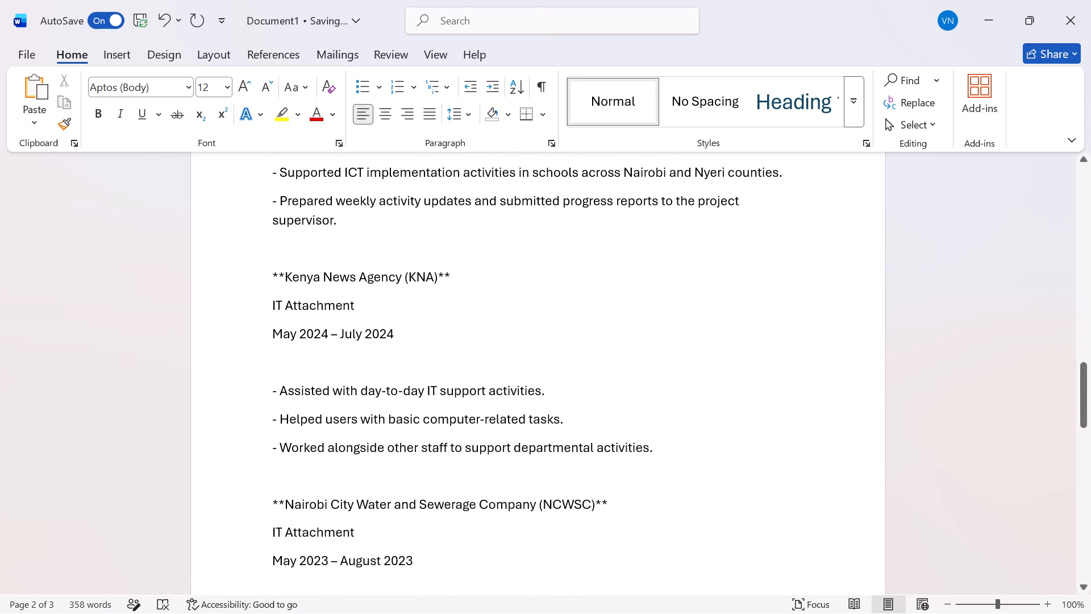
click(281, 276)
key(Right)
key(BackSpace)
key(BackSpace)
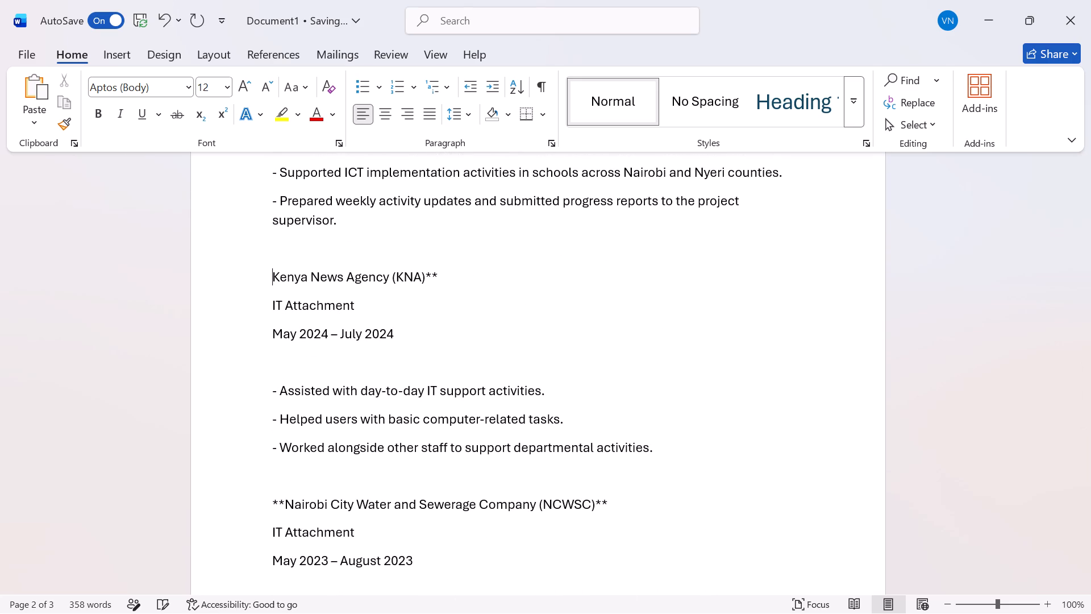
key(Right)
key(Right)
key(Right)
key(Right)
key(Right)
key(Right)
key(Right)
key(Right)
key(Right)
key(Right)
key(Right)
key(Right)
key(Right)
key(Right)
key(Right)
key(Right)
key(Right)
key(Right)
key(Right)
key(Right)
key(Right)
key(Right)
key(BackSpace)
key(BackSpace)
Delete the double asterisks before and after the employer name Nairobi City Water and Sewerage Company (NCWSC).
scroll(316, 433, down, 1)
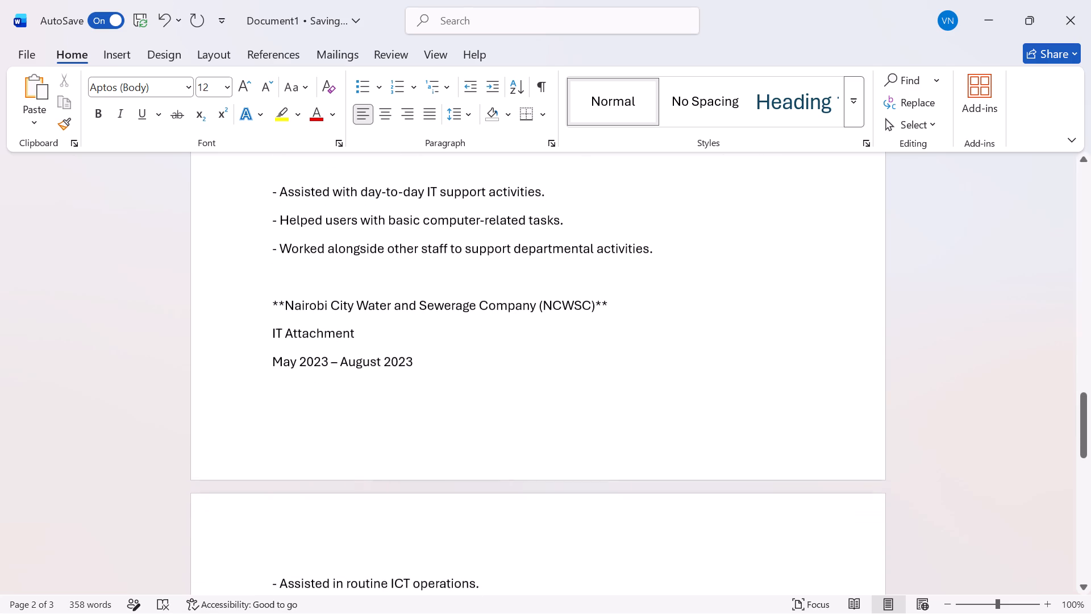
scroll(316, 433, down, 1)
click(280, 280)
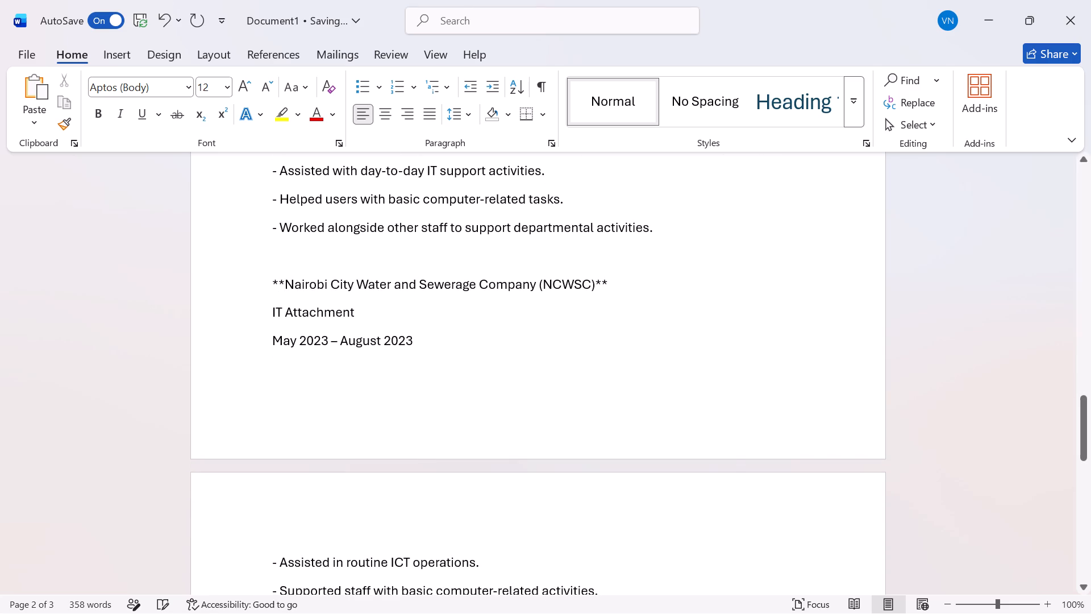
key(Right)
key(BackSpace)
key(BackSpace)
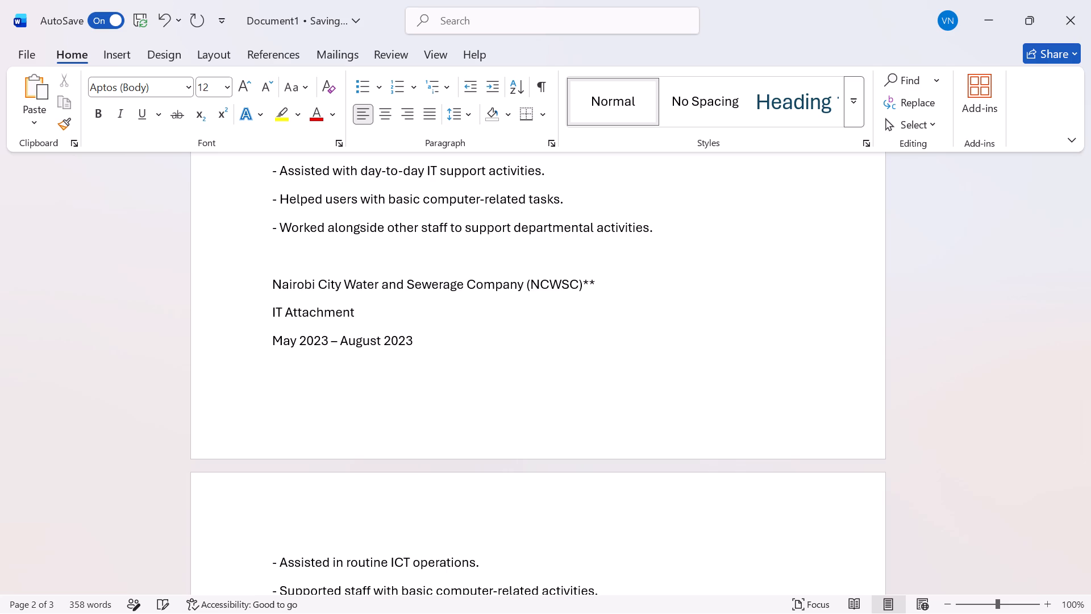
click(603, 286)
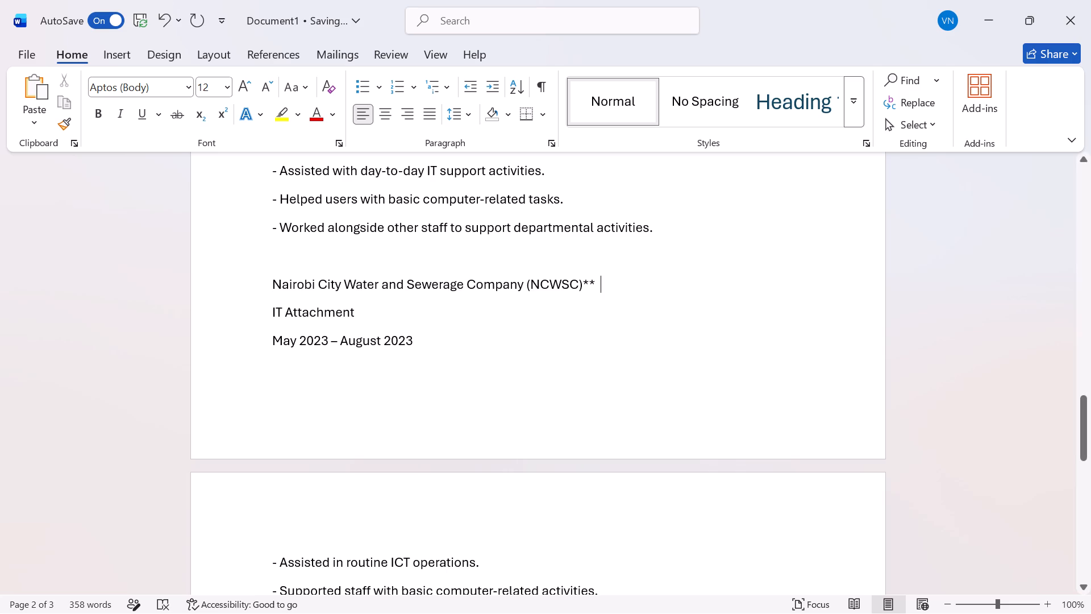
key(BackSpace)
key(BackSpace)
key(BackSpace)
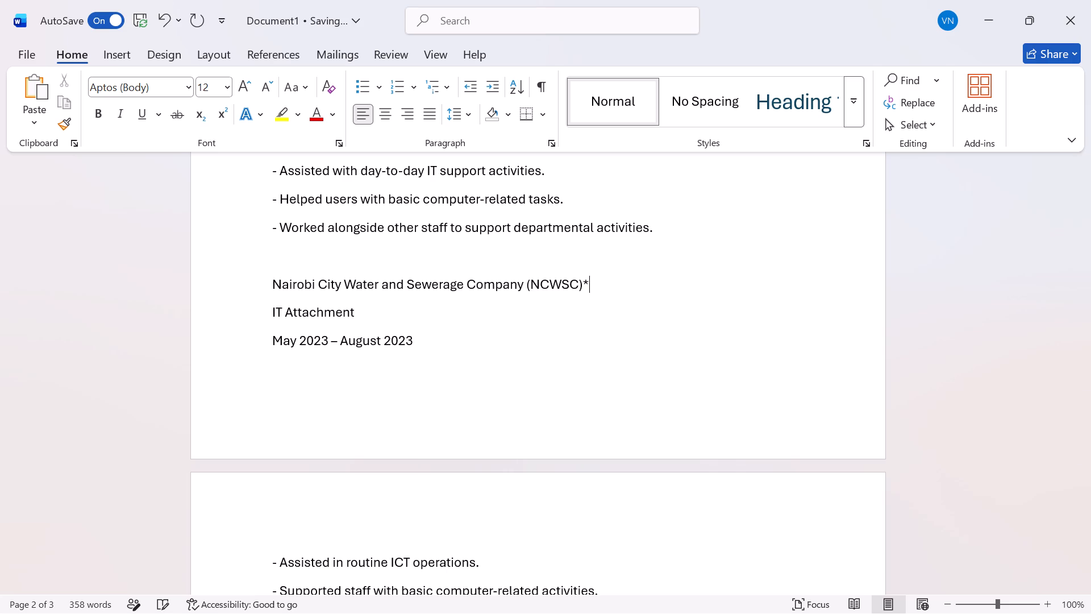
key(BackSpace)
Delete the ## symbols in front of the KEY SKILLS heading.
scroll(603, 286, down, 3)
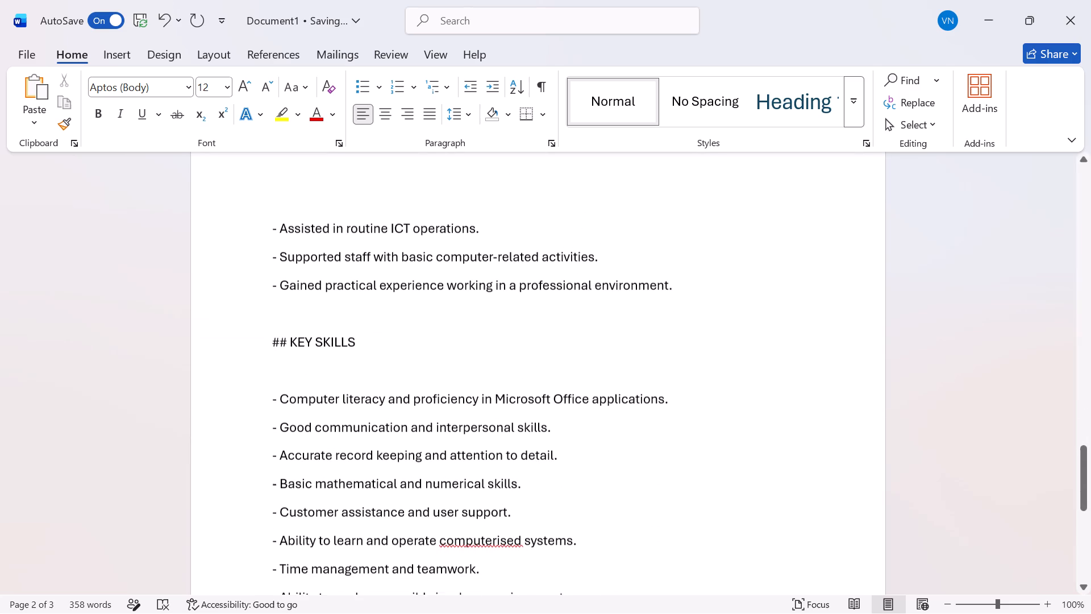
click(288, 345)
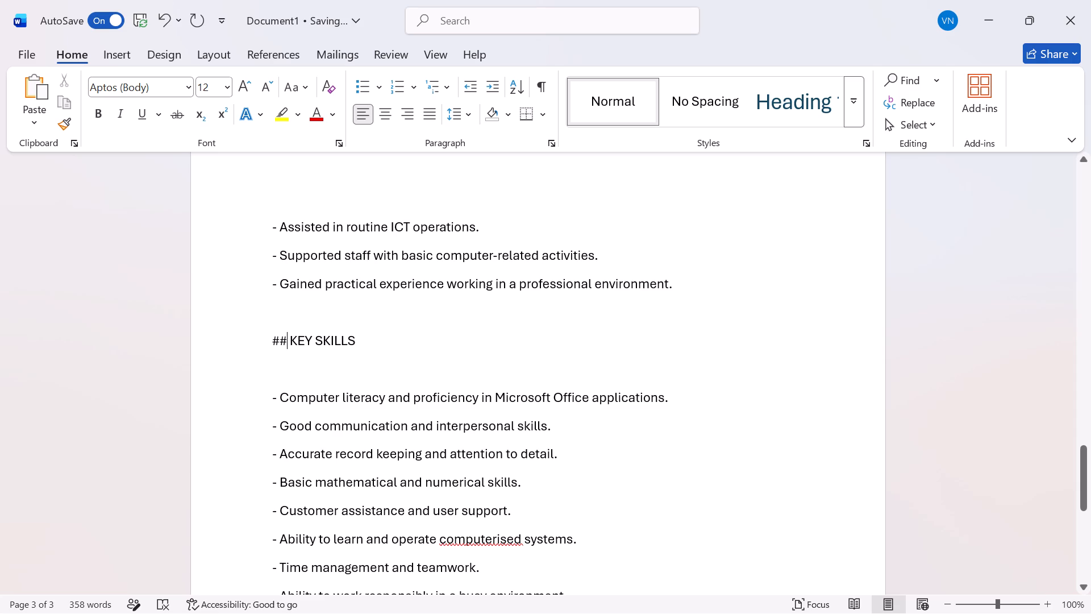
key(BackSpace)
key(BackSpace)
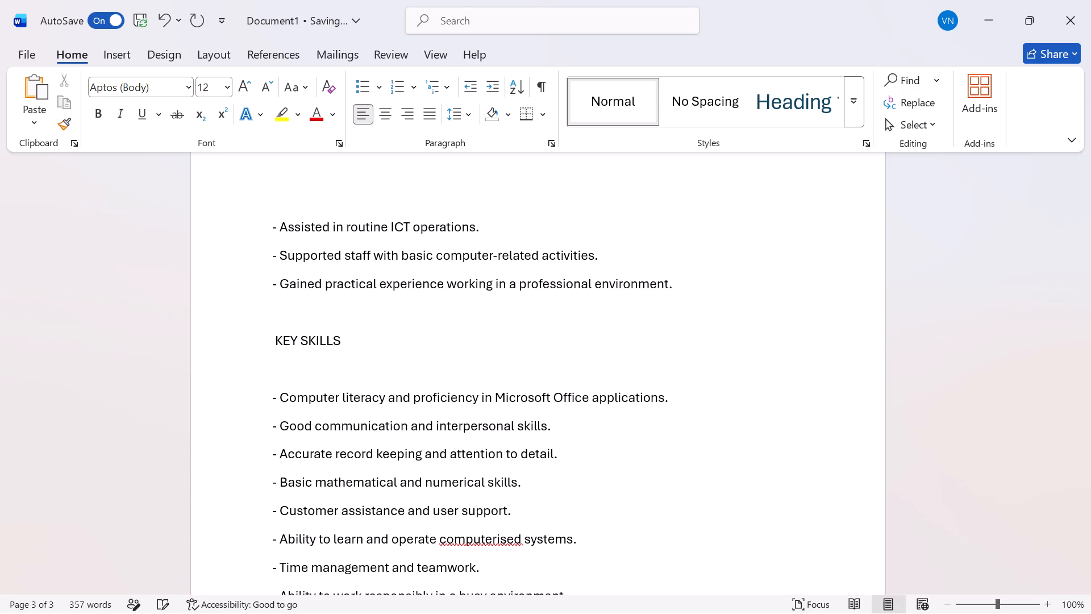
Delete the ## symbols in front of the PERSONAL ATTRIBUTES heading.
scroll(362, 368, down, 2)
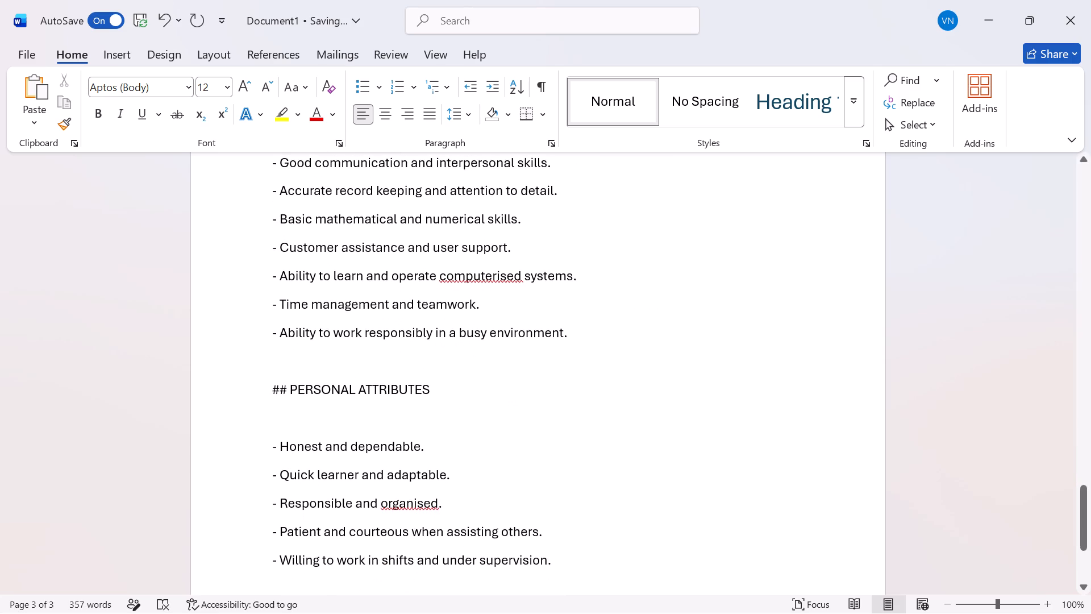
click(289, 395)
key(Left)
key(BackSpace)
key(BackSpace)
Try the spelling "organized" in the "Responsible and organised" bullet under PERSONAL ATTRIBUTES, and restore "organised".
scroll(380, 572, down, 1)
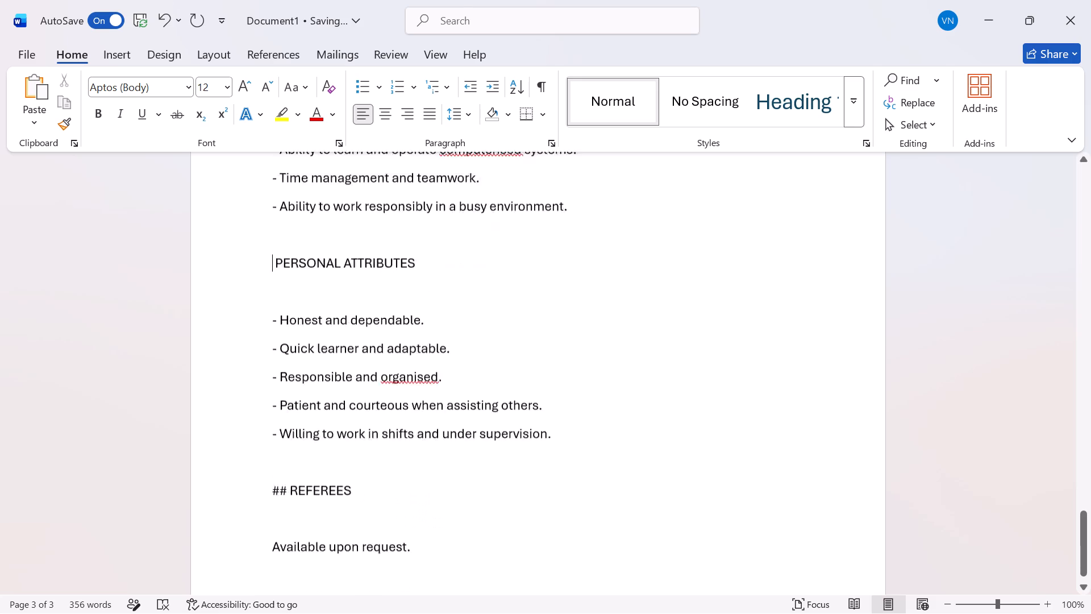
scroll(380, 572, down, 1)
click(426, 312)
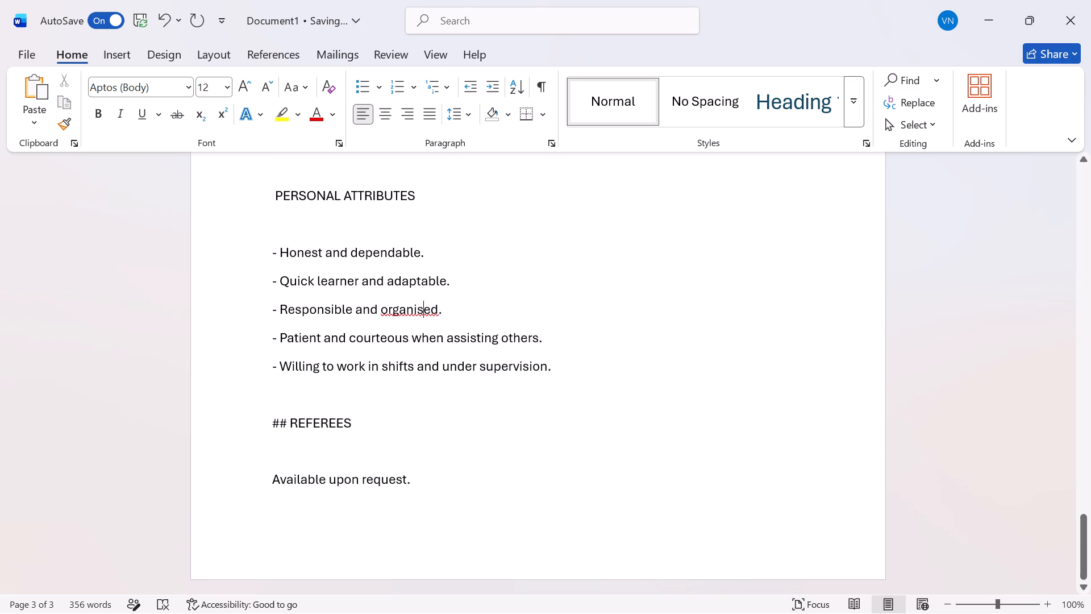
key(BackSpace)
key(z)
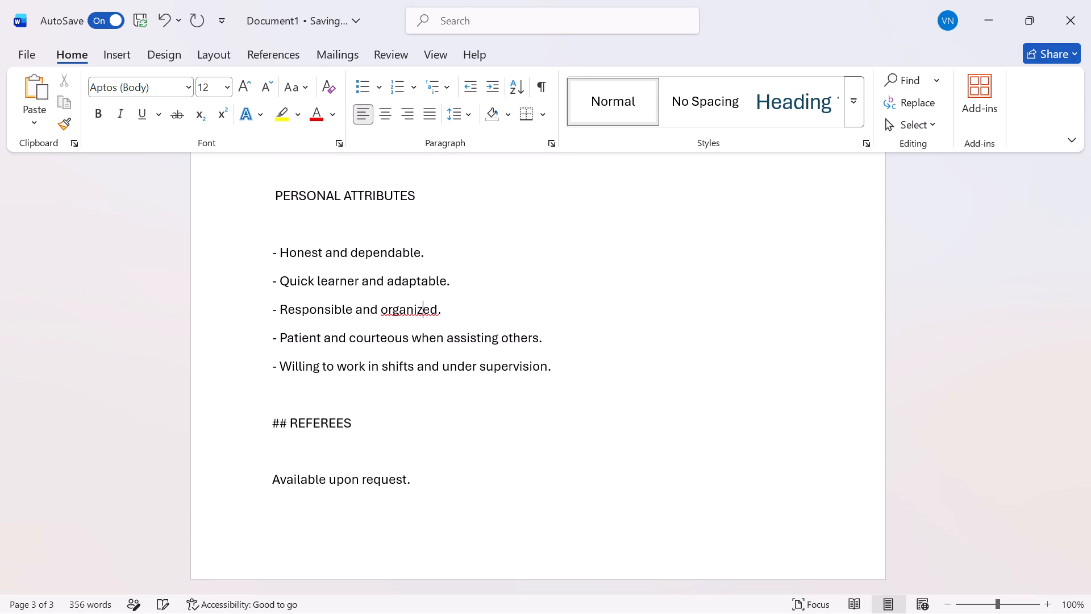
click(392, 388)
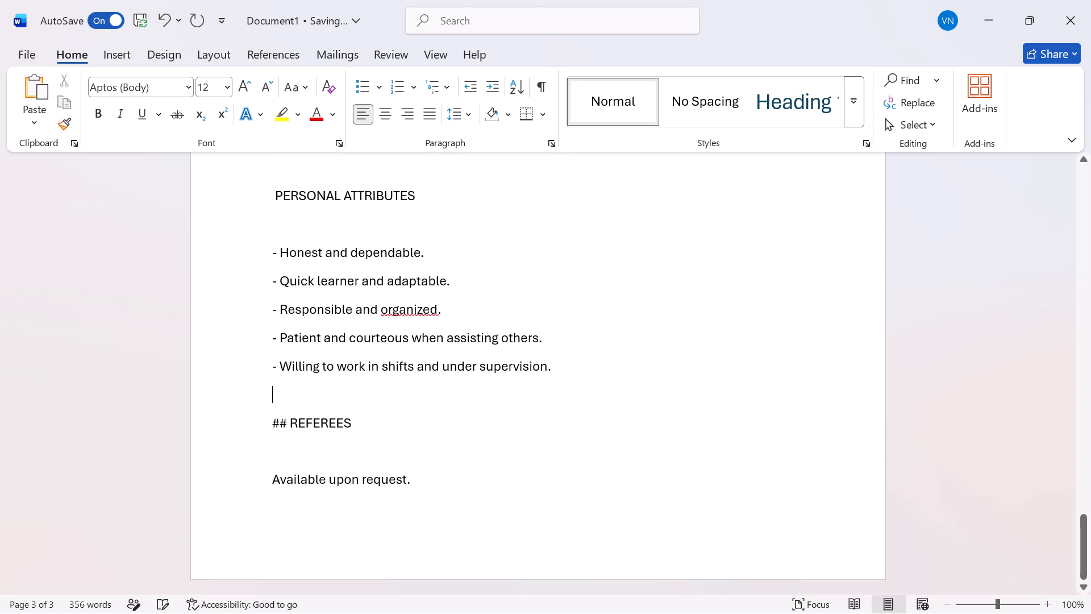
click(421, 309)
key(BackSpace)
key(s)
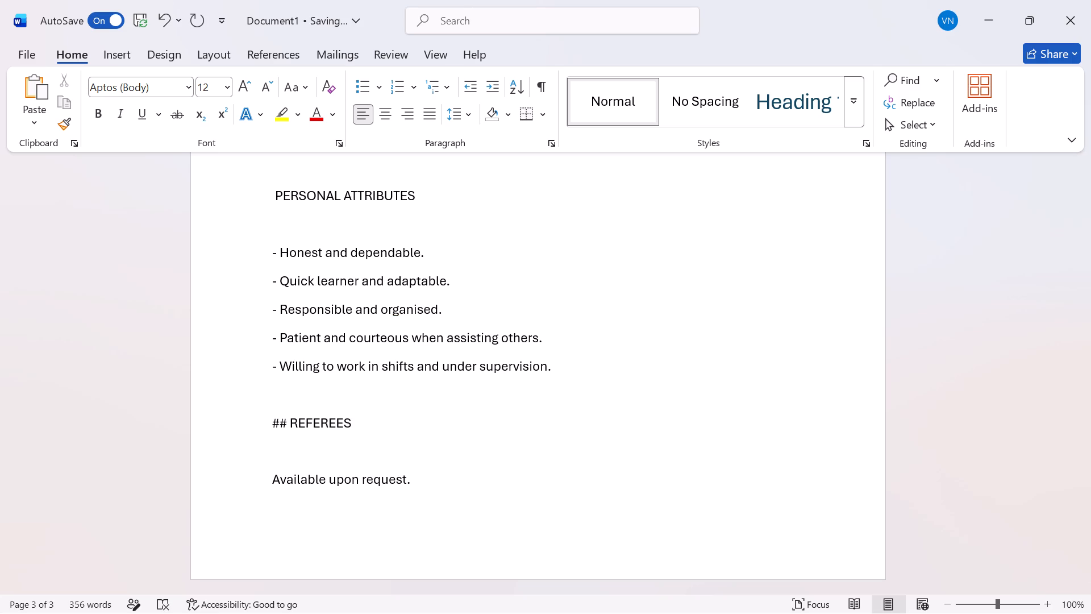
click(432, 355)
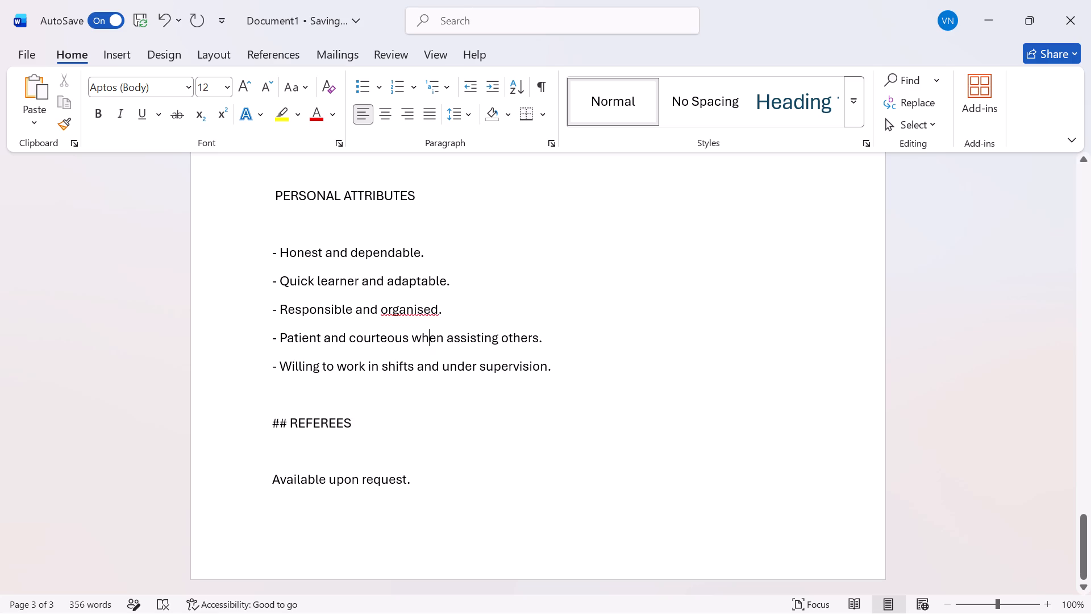
Open the spelling suggestions for "organised" in the personal attributes bullet.
right_click(415, 314)
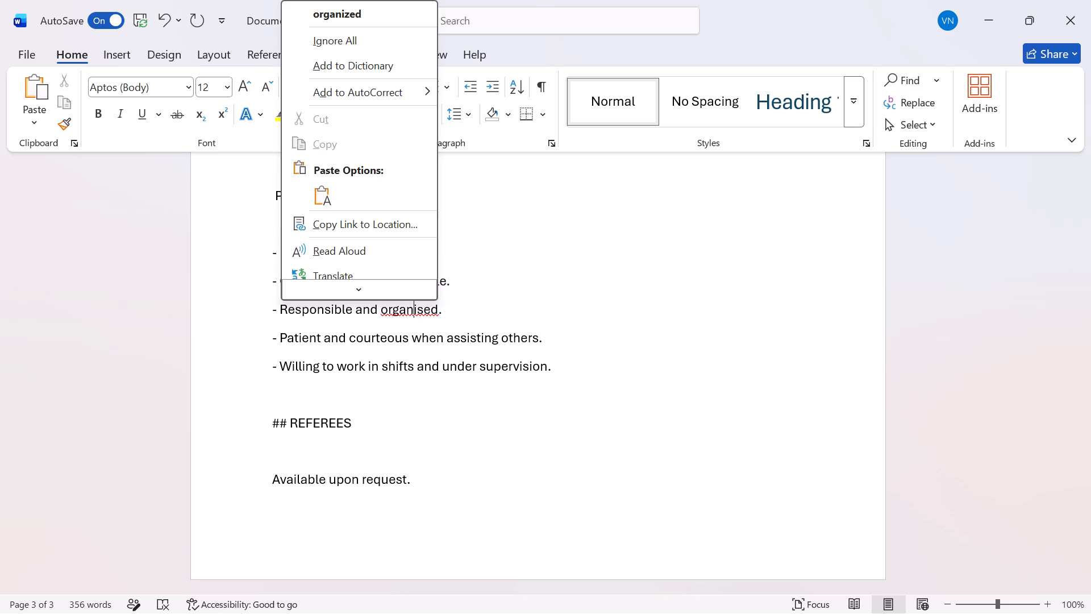
scroll(403, 229, up, 1)
Replace "organised" with the suggested spelling "organized" in the "Responsible and organised" bullet under PERSONAL ATTRIBUTES.
scroll(403, 229, up, 2)
click(356, 17)
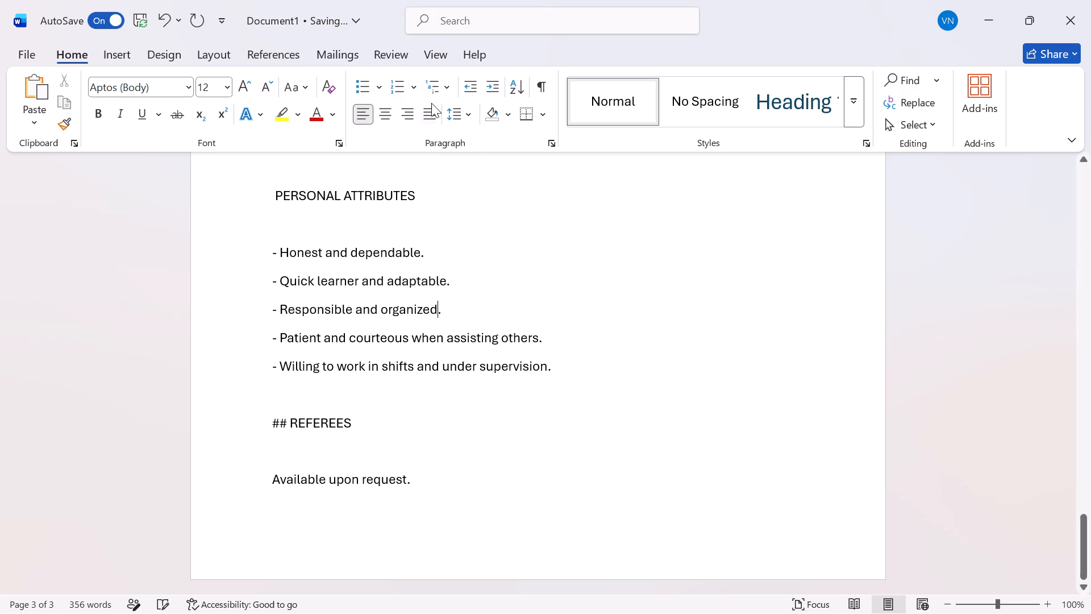
Replace "computerised" with the suggested spelling "computerized" in the "Ability to learn and operate" bullet under KEY SKILLS.
scroll(497, 223, up, 3)
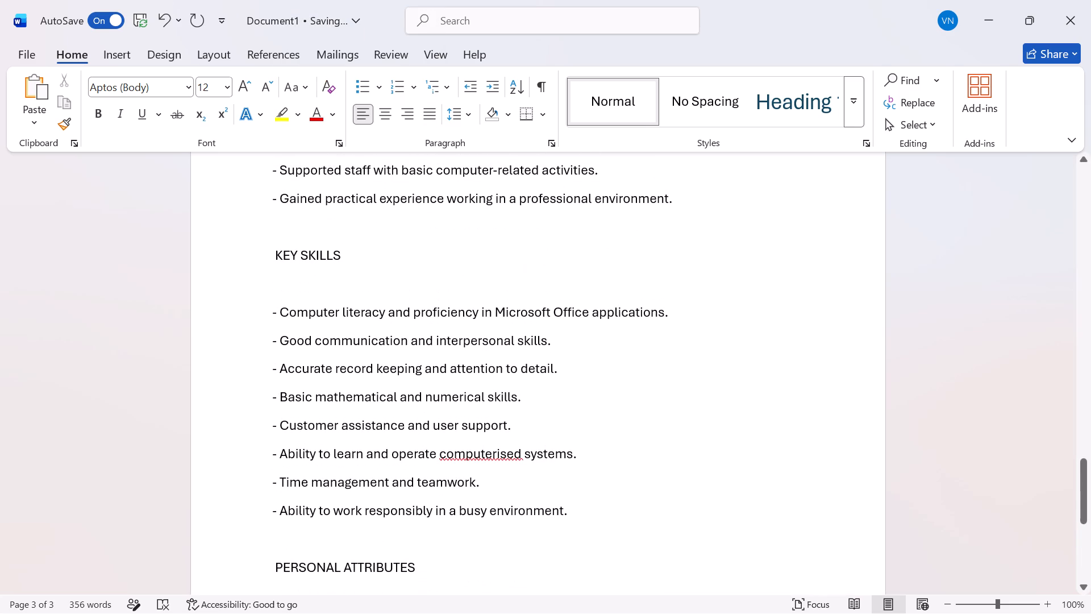
right_click(490, 454)
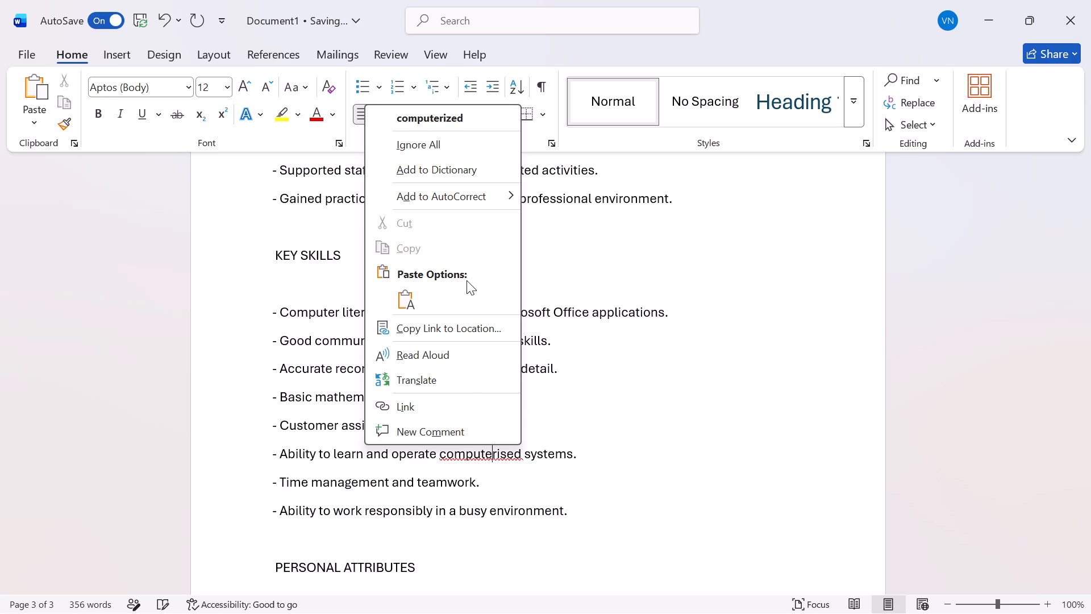
click(452, 106)
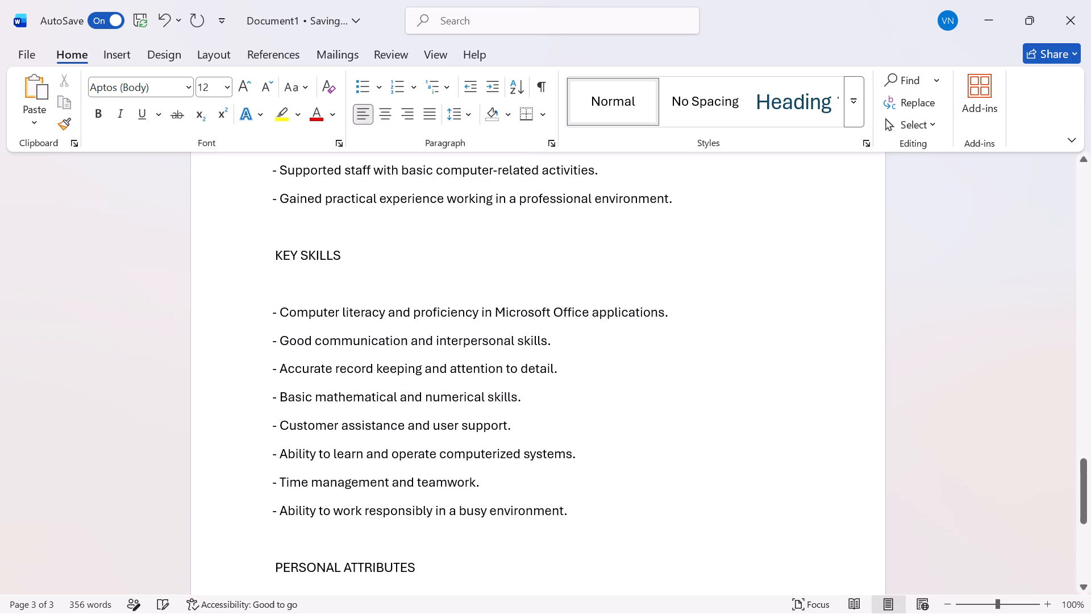
Delete the ## symbols in front of the REFEREES heading.
scroll(542, 355, down, 8)
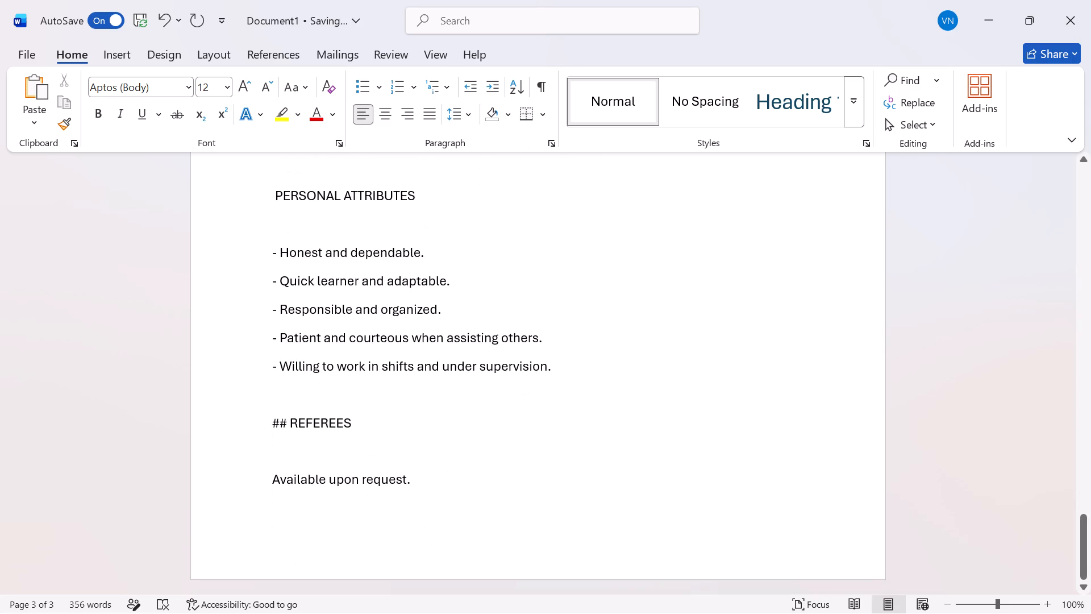
click(286, 422)
key(BackSpace)
key(BackSpace)
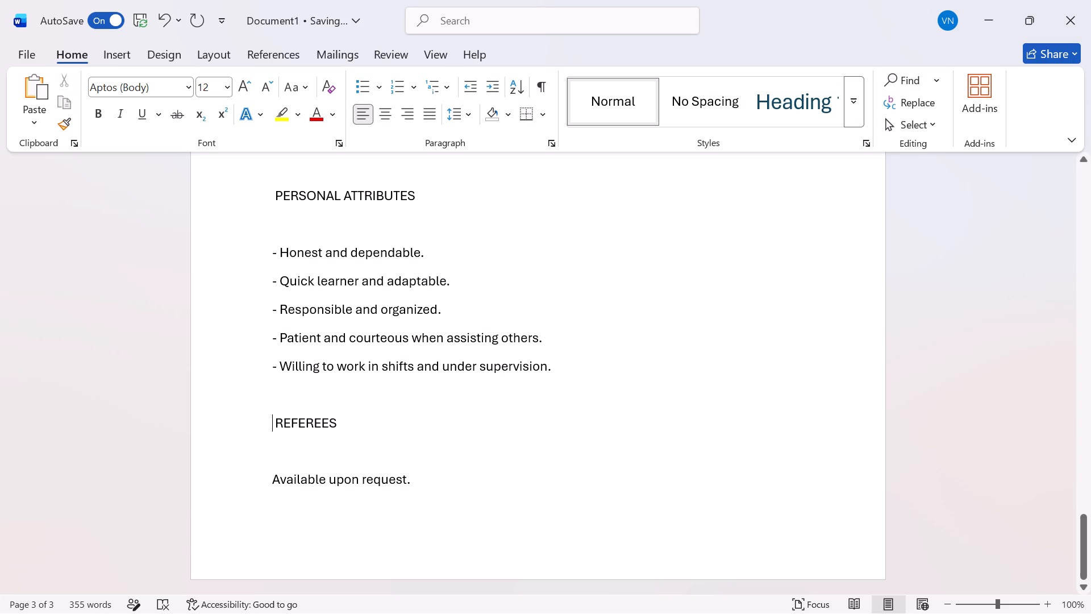
Delete the "Available upon request." line under the REFEREES heading.
drag(414, 487, 317, 483)
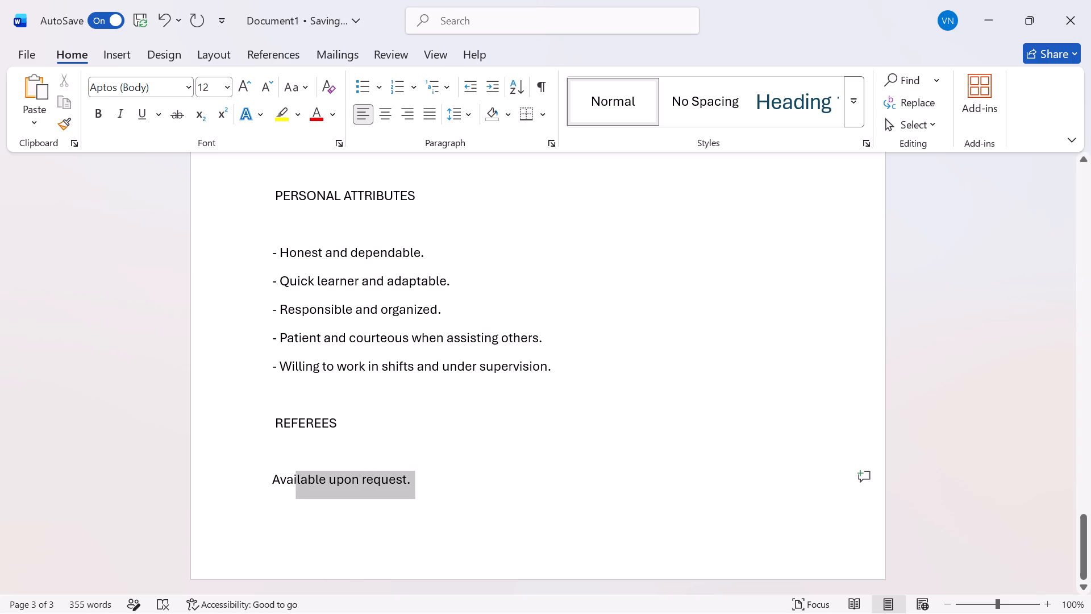
drag(317, 483, 281, 482)
key(BackSpace)
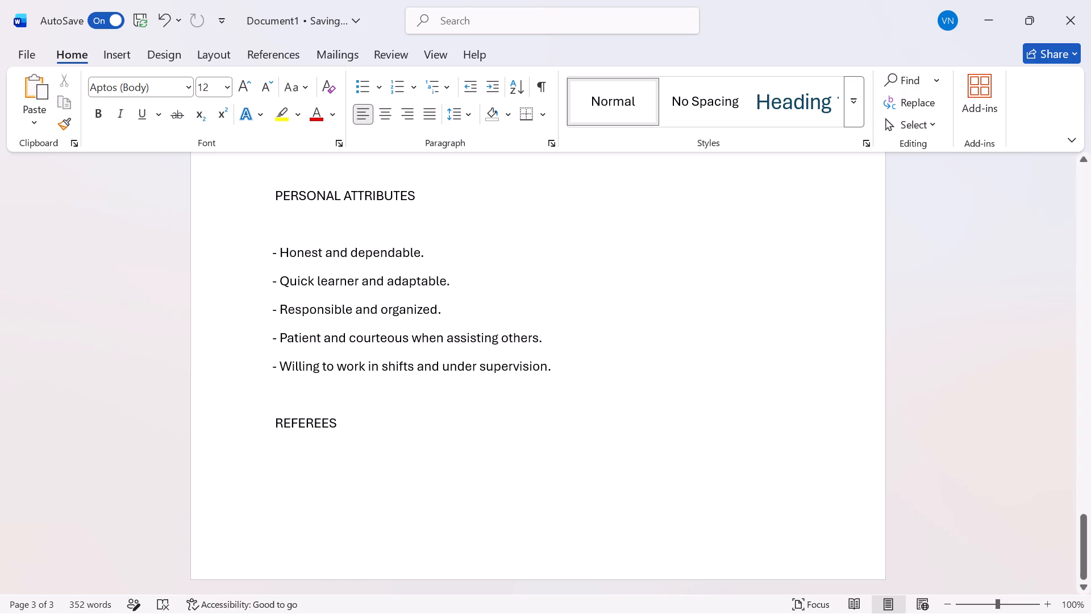
scroll(281, 482, down, 3)
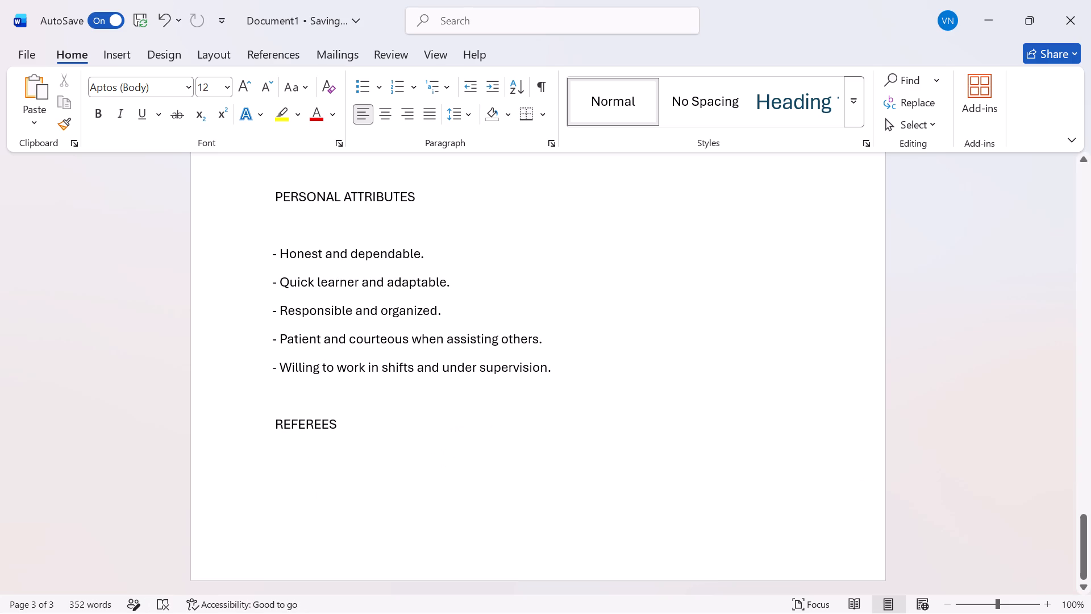
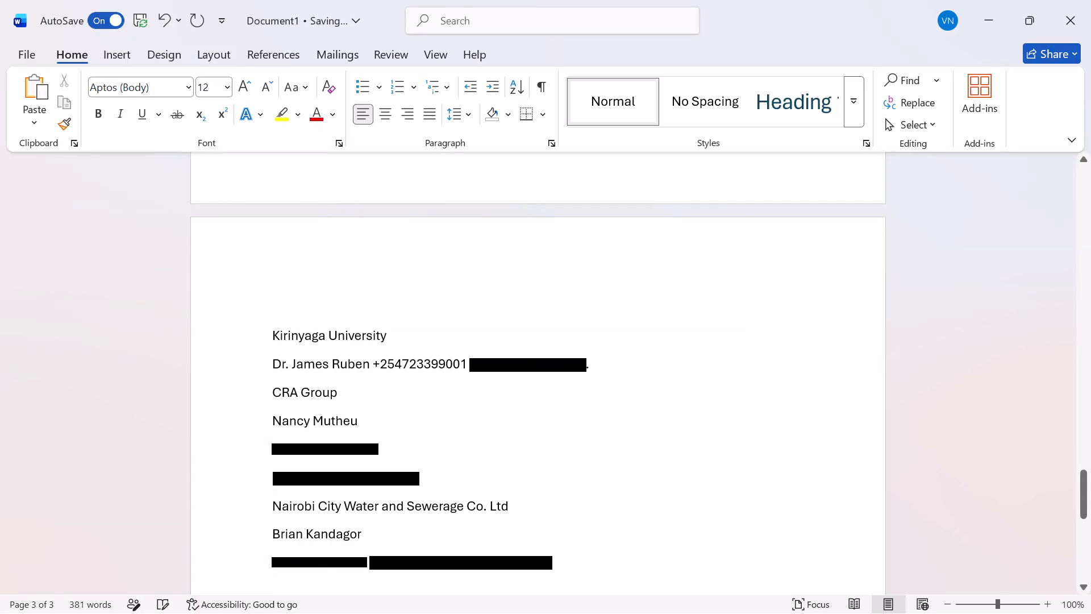
Look through the CV from the referees section back to the top and down to the end of the document.
scroll(322, 474, down, 1)
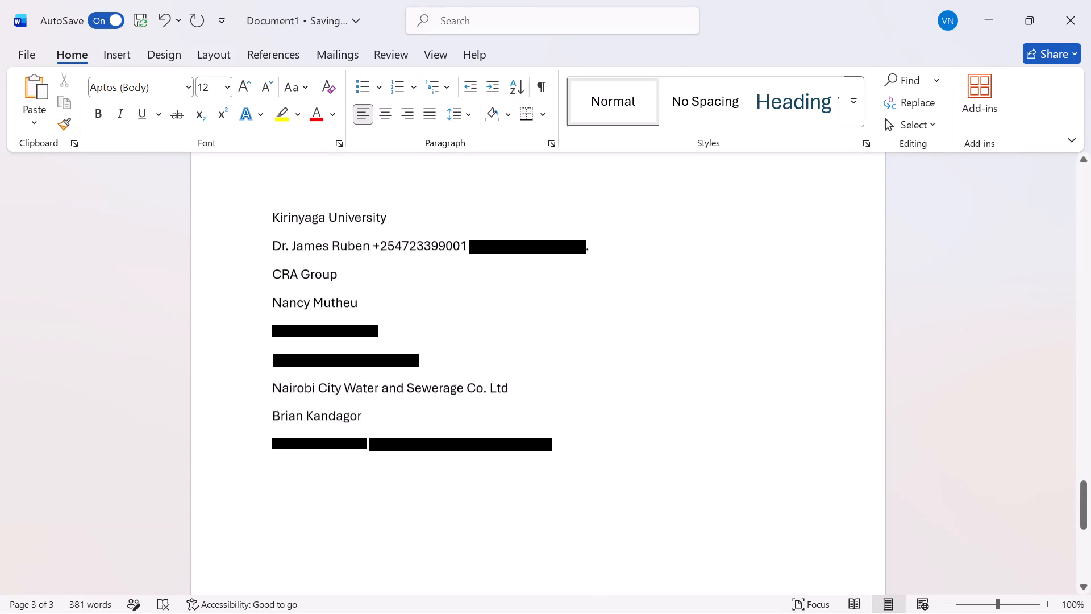
scroll(322, 474, down, 1)
scroll(405, 265, up, 5)
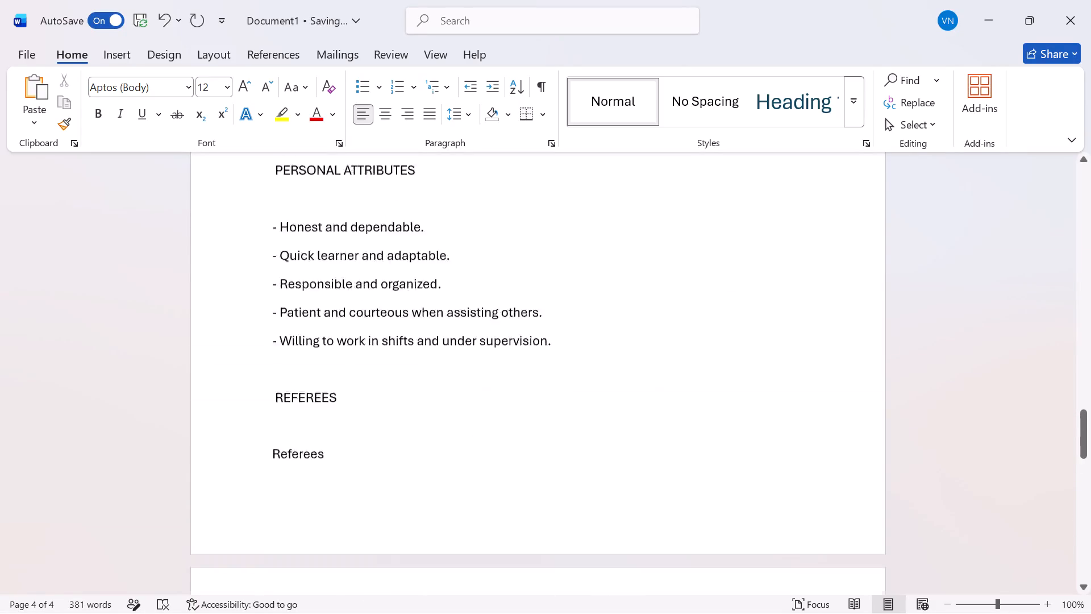
scroll(405, 265, up, 14)
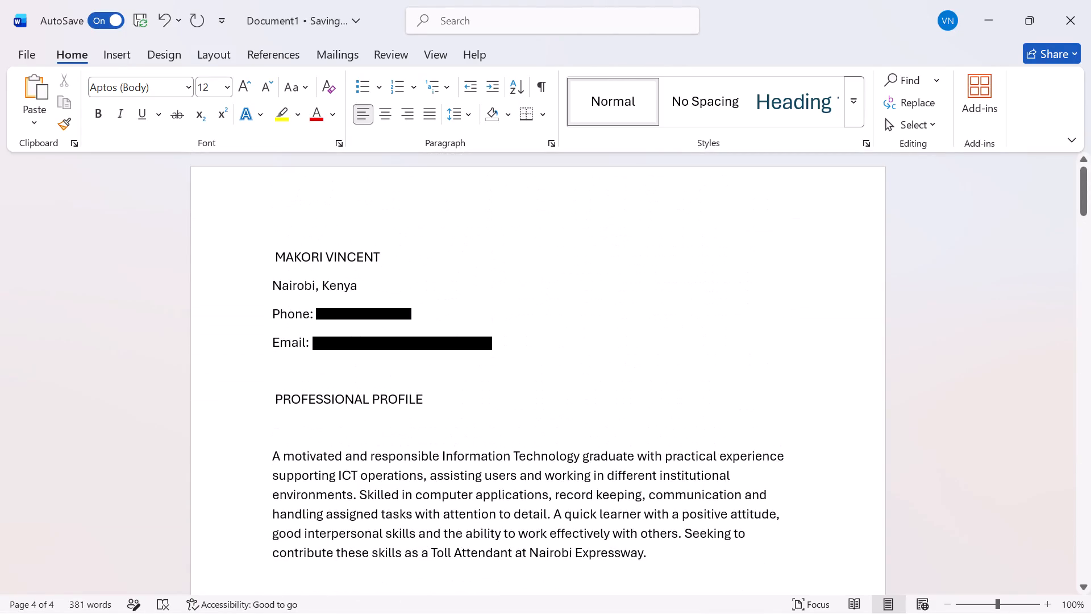
scroll(405, 265, up, 1)
scroll(405, 265, down, 15)
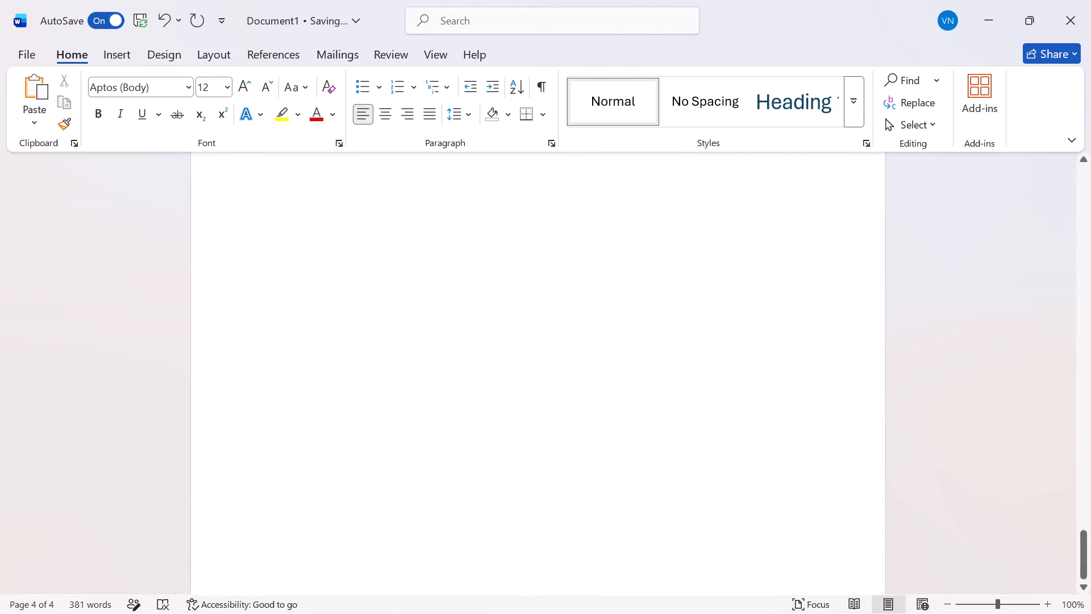
scroll(405, 265, down, 2)
Remove the two extra spaces inside the CRA Group referee's phone number.
scroll(405, 265, up, 3)
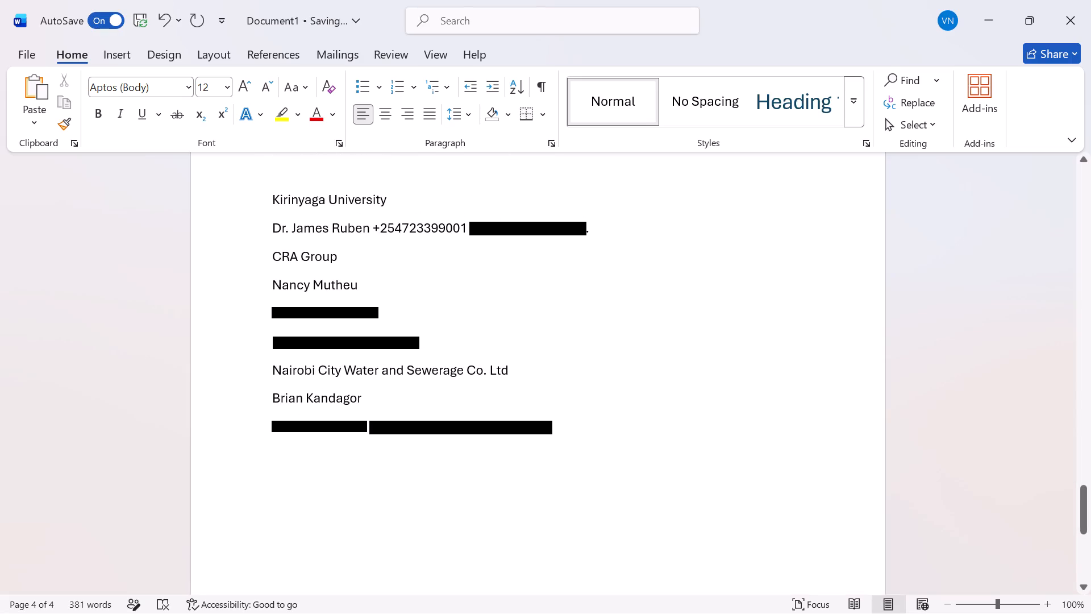
click(334, 313)
key(BackSpace)
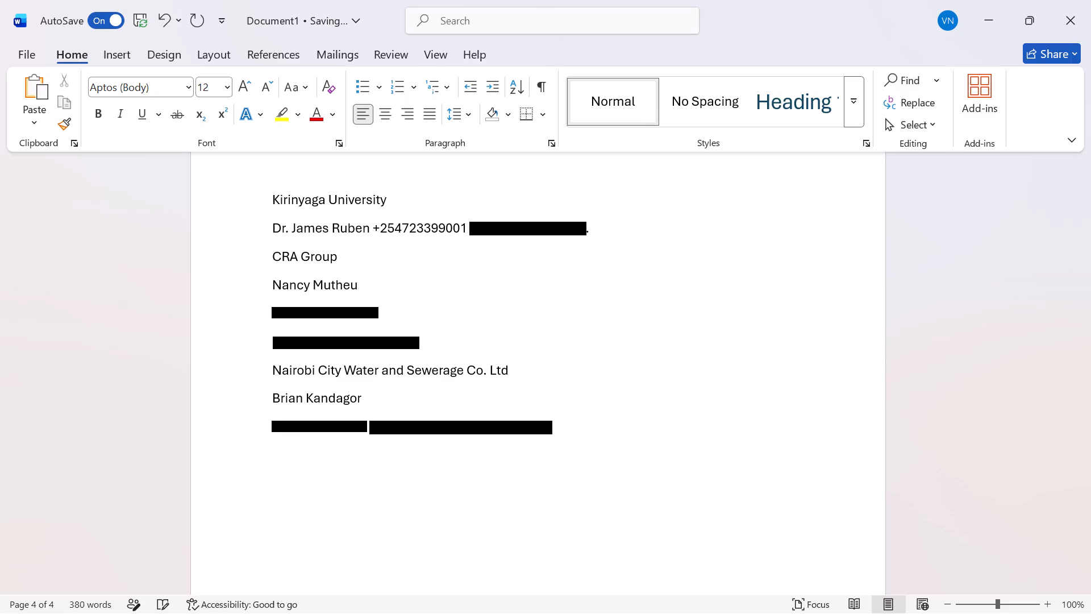
click(355, 315)
key(BackSpace)
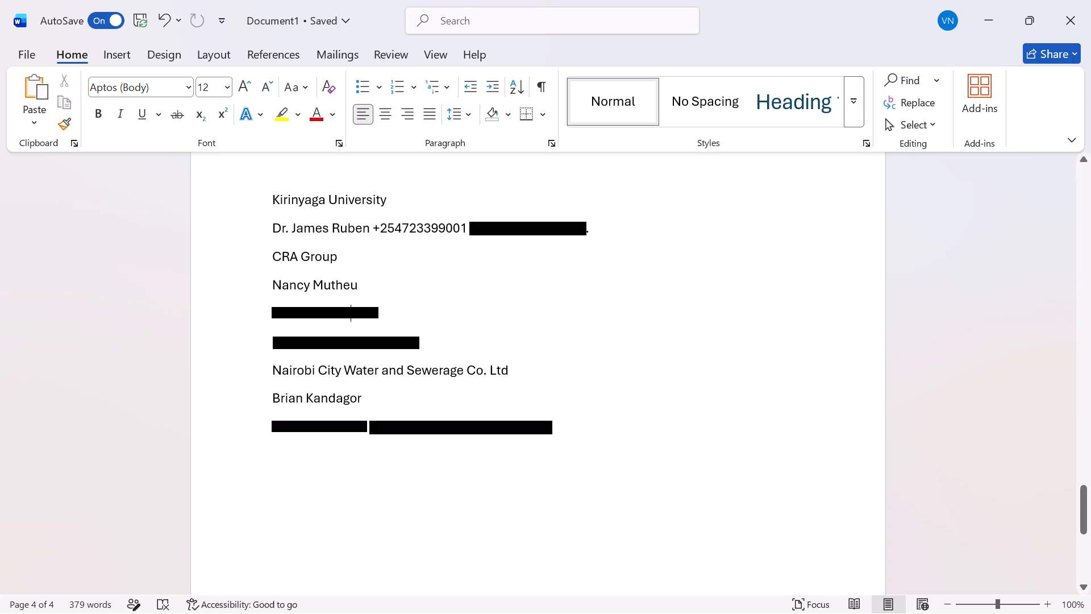
Split the Kirinyaga University referee's details so the name, phone number and email each sit on their own line.
click(370, 227)
key(Right)
key(Return)
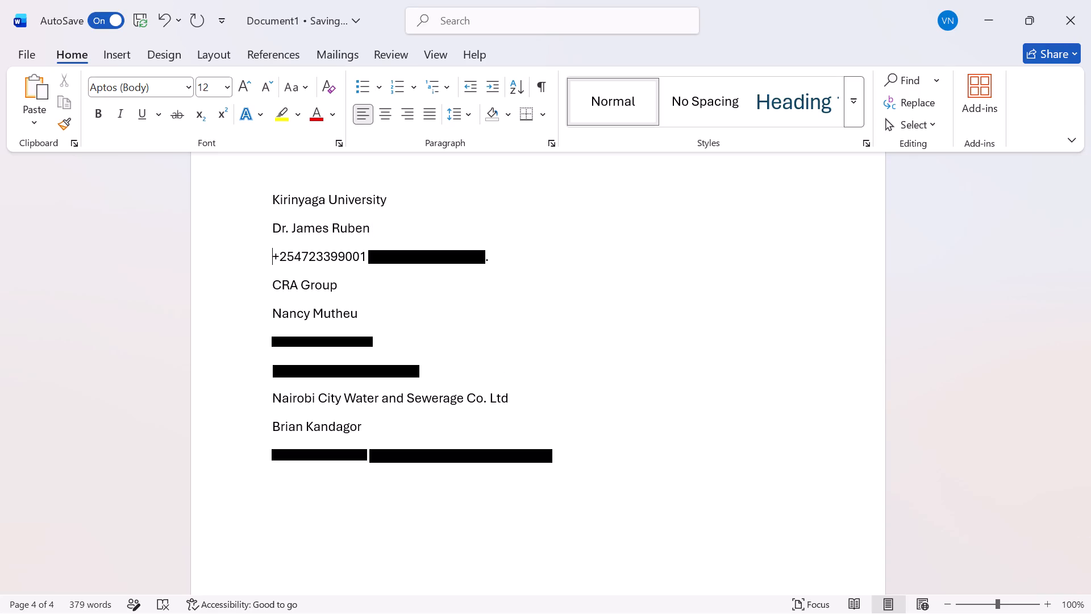
click(364, 258)
key(Right)
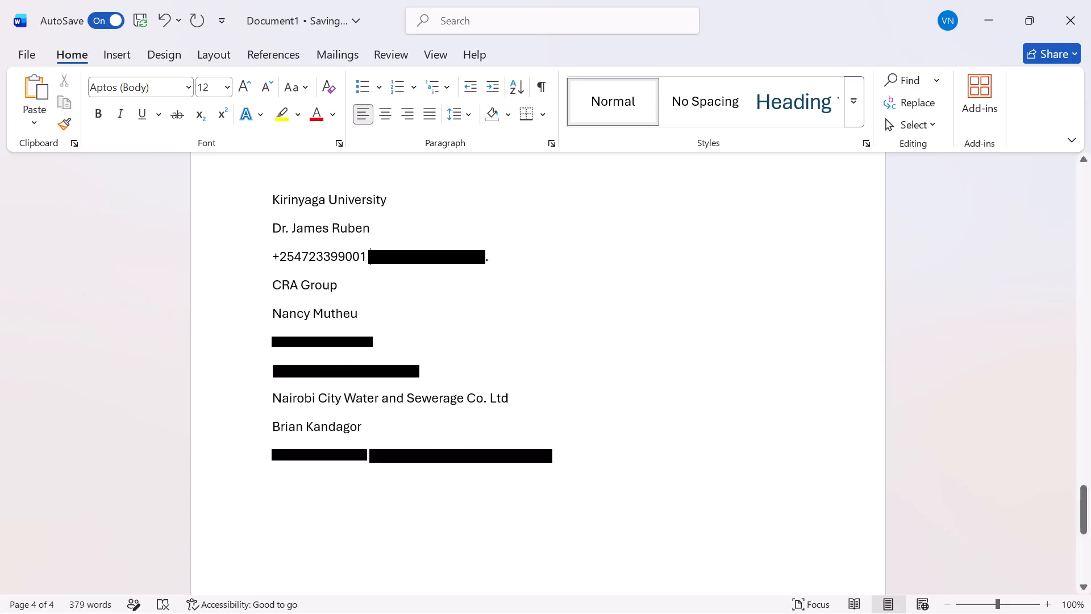
key(Return)
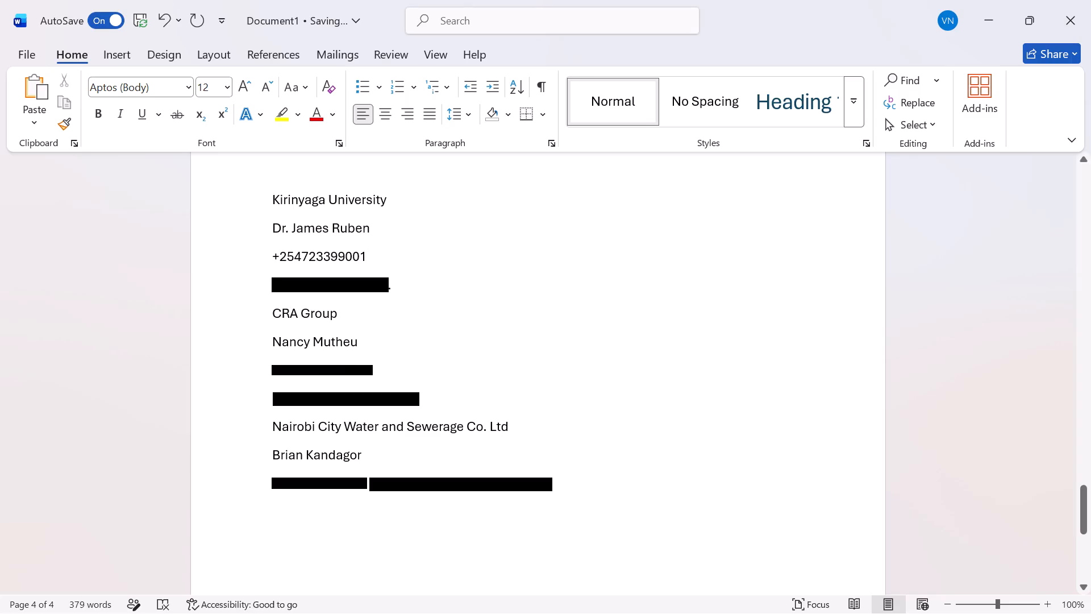
Insert a blank line after the Kirinyaga University referee's details and another after the CRA Group referee's details.
click(392, 287)
key(Return)
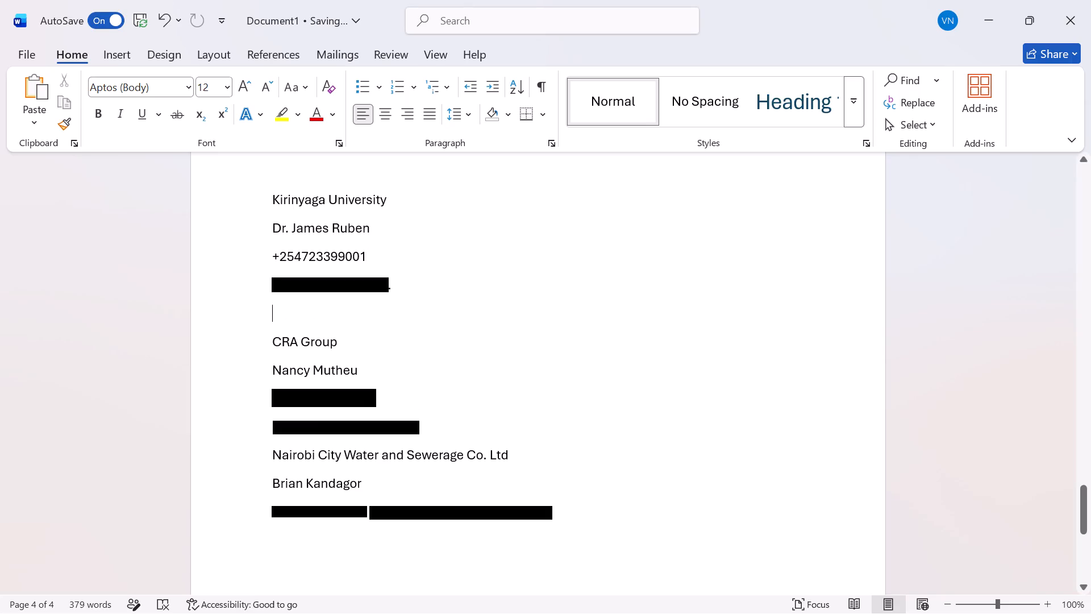
click(422, 424)
key(Return)
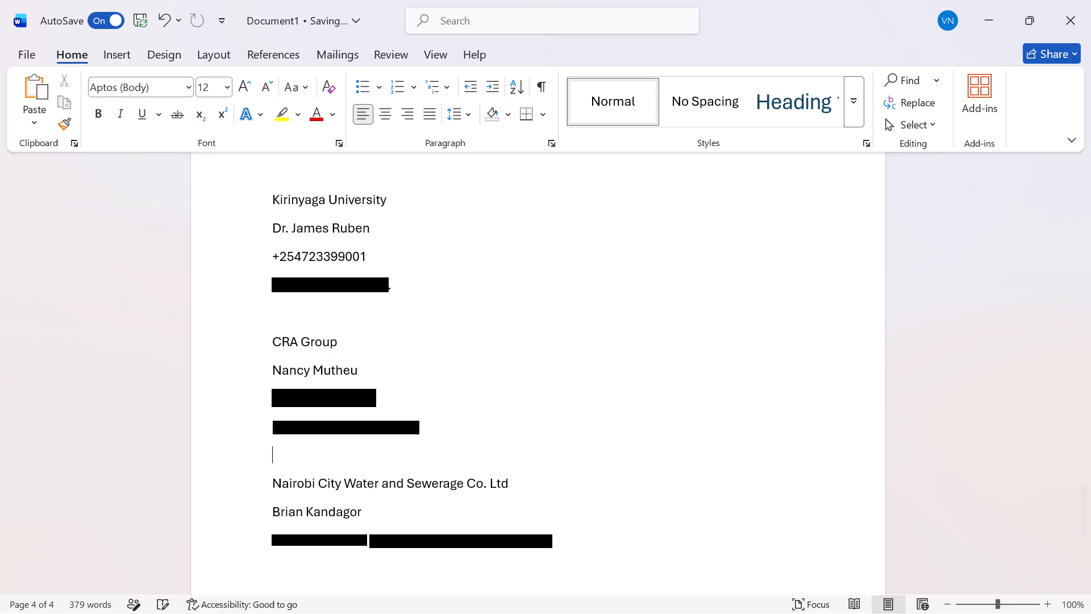
Move the Nairobi City Water and Sewerage Co. Ltd referee's email onto its own line below the phone number.
scroll(449, 484, down, 1)
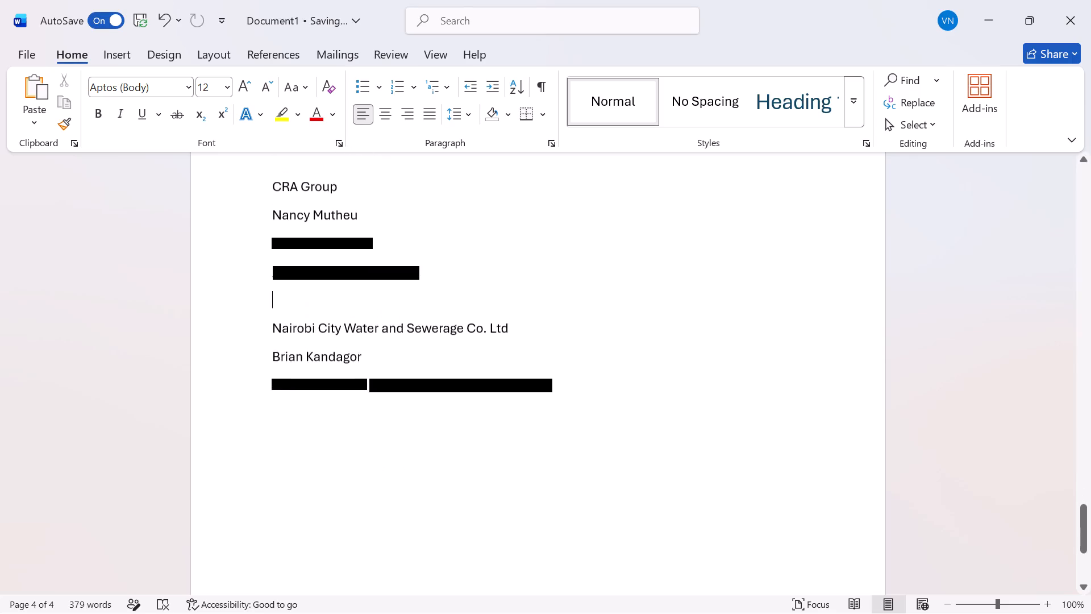
scroll(449, 484, down, 1)
scroll(374, 414, up, 1)
scroll(374, 414, right, 1)
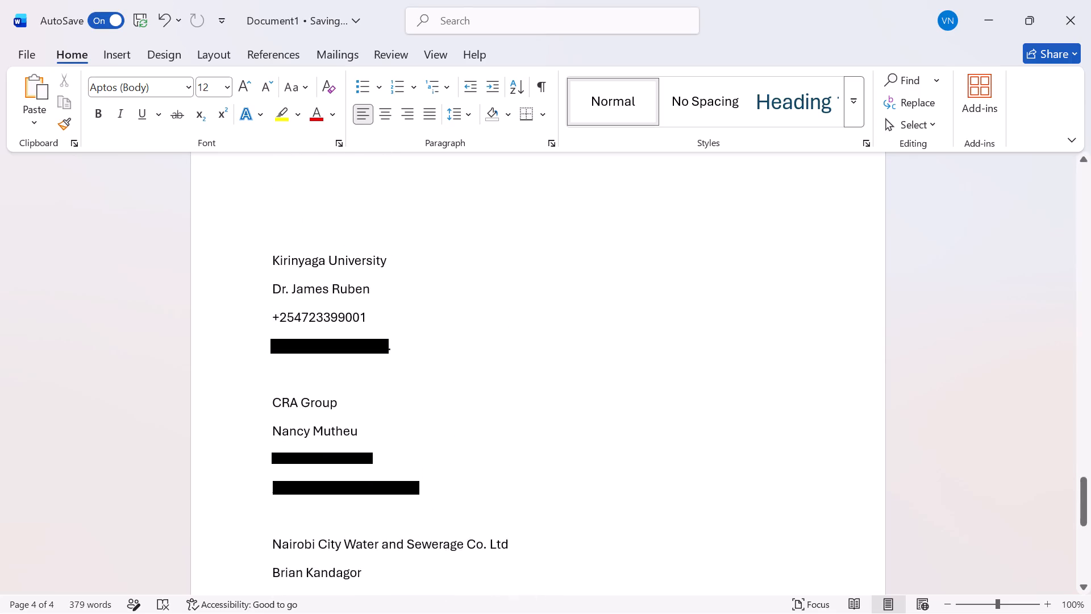
scroll(374, 414, right, 1)
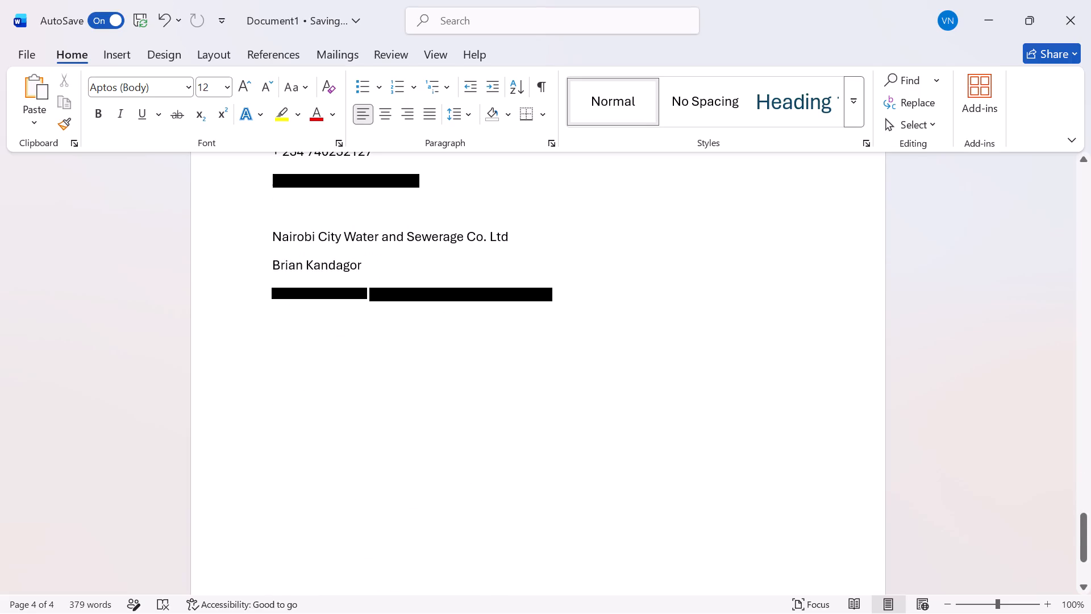
click(368, 298)
key(Return)
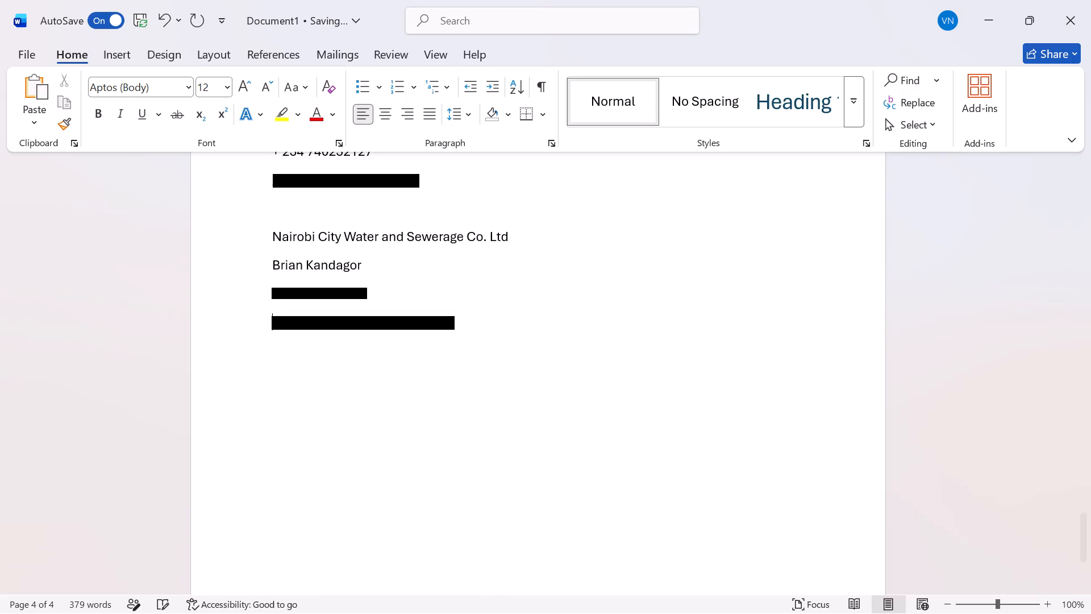
click(459, 318)
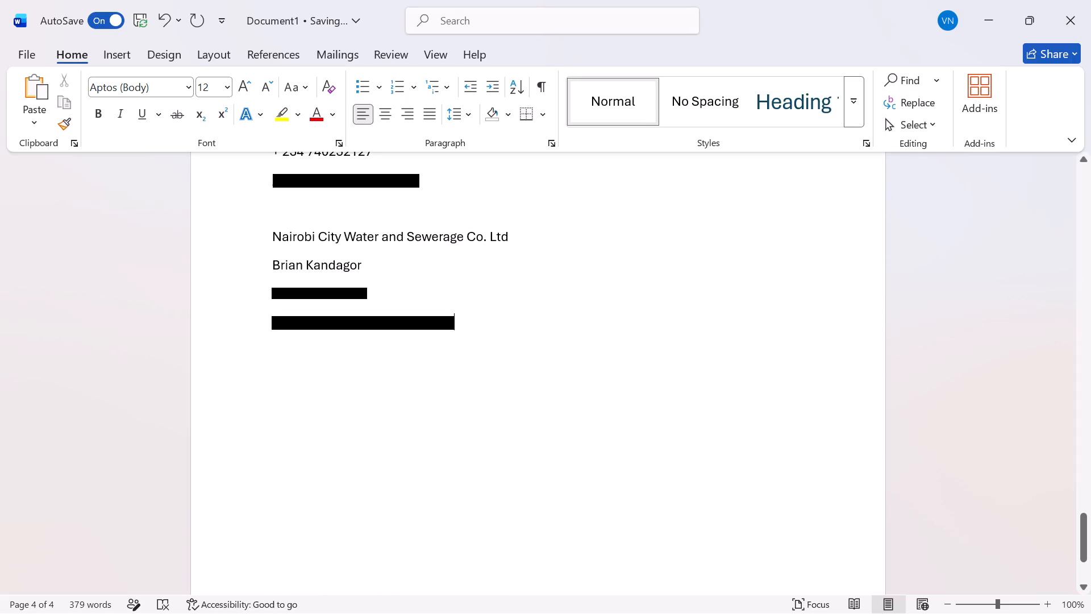
Add an empty line after the last referee's contact details at the end of the document.
key(Return)
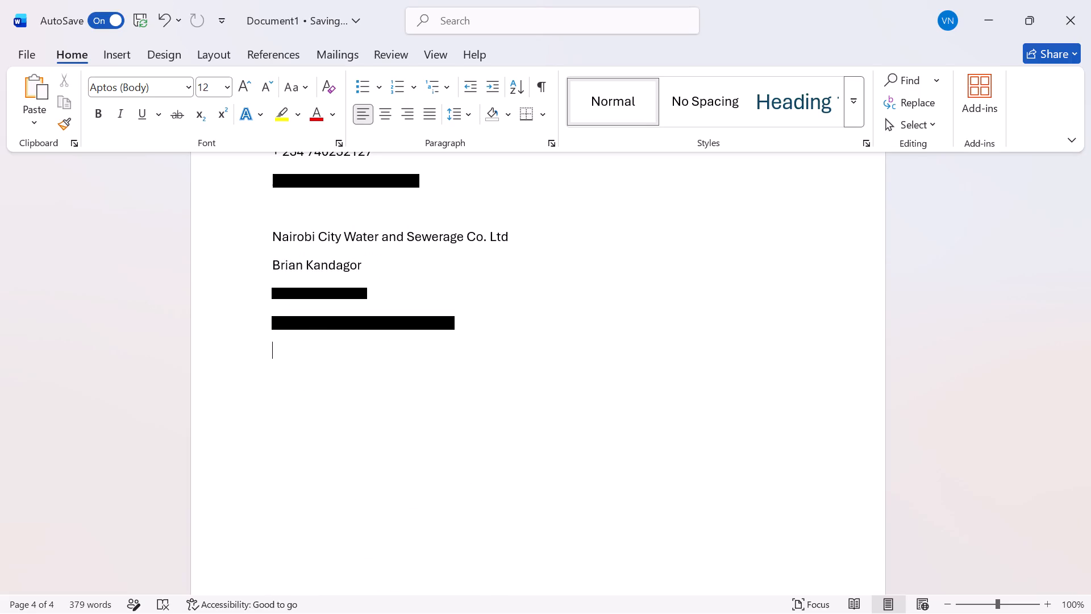
Delete the duplicate "Referees" line and an extra empty line under the REFEREES heading.
scroll(445, 366, up, 2)
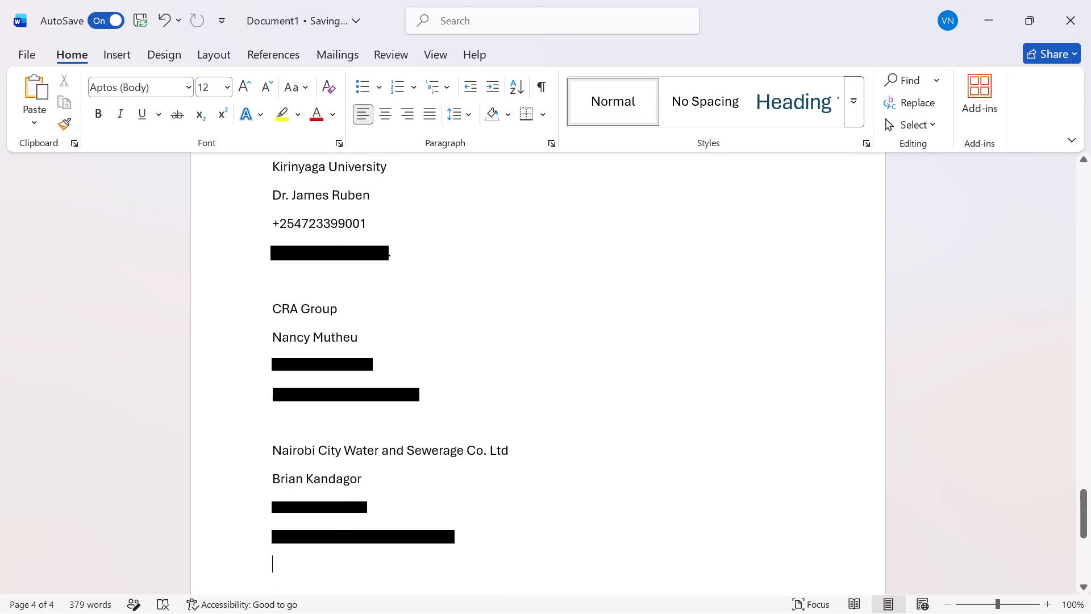
scroll(445, 366, up, 3)
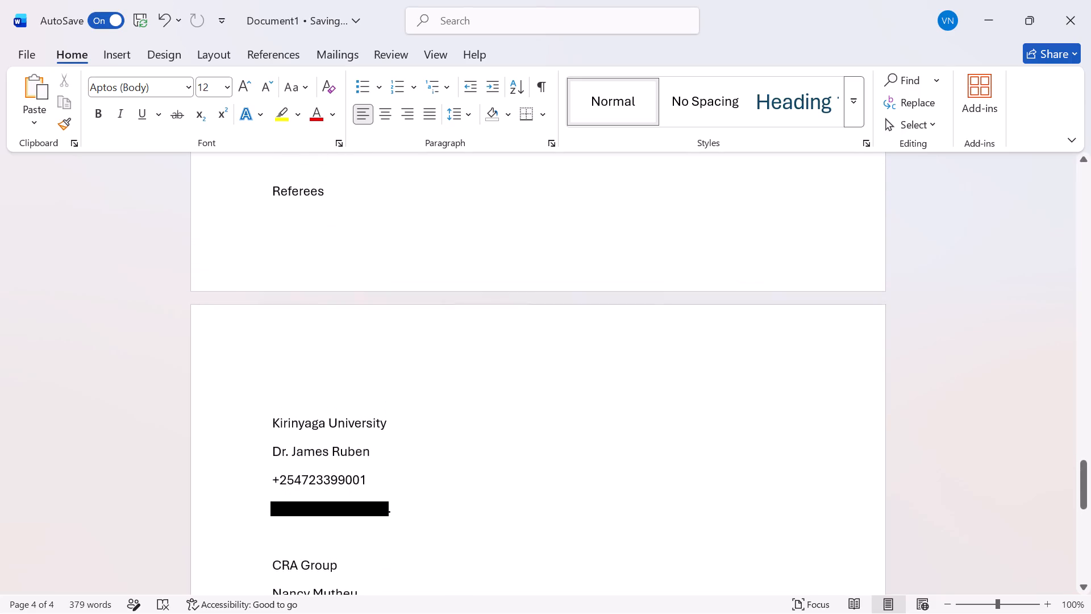
scroll(445, 366, up, 1)
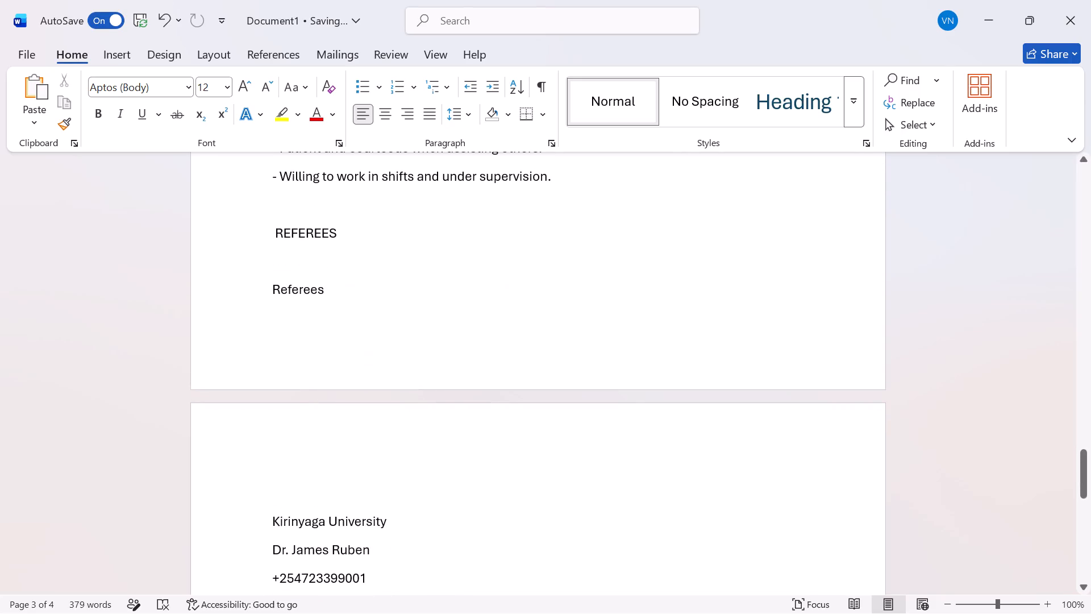
drag(341, 296, 262, 292)
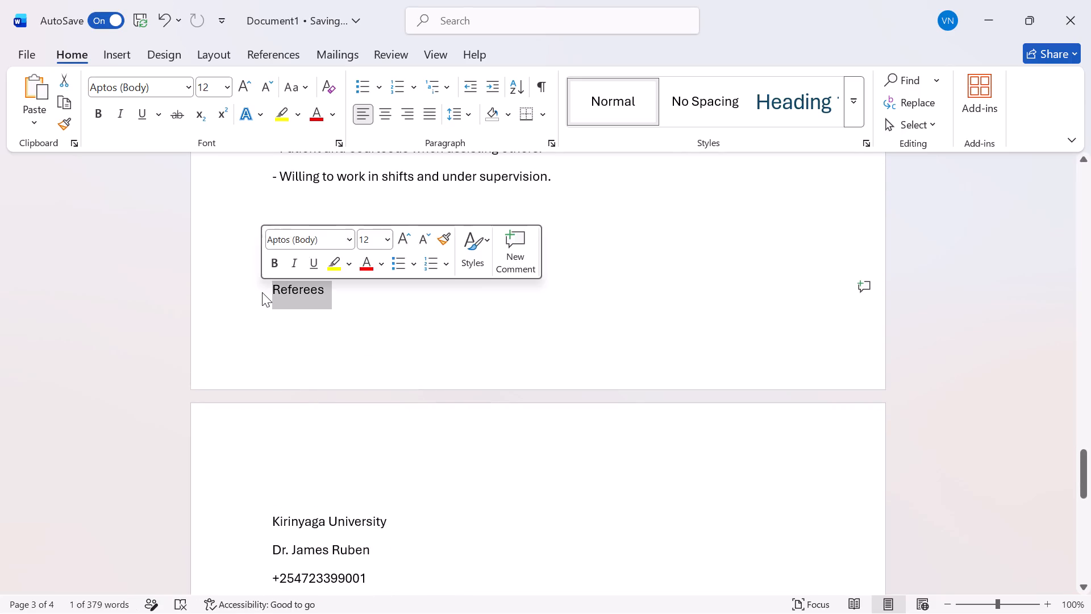
key(BackSpace)
key(BackSpace)
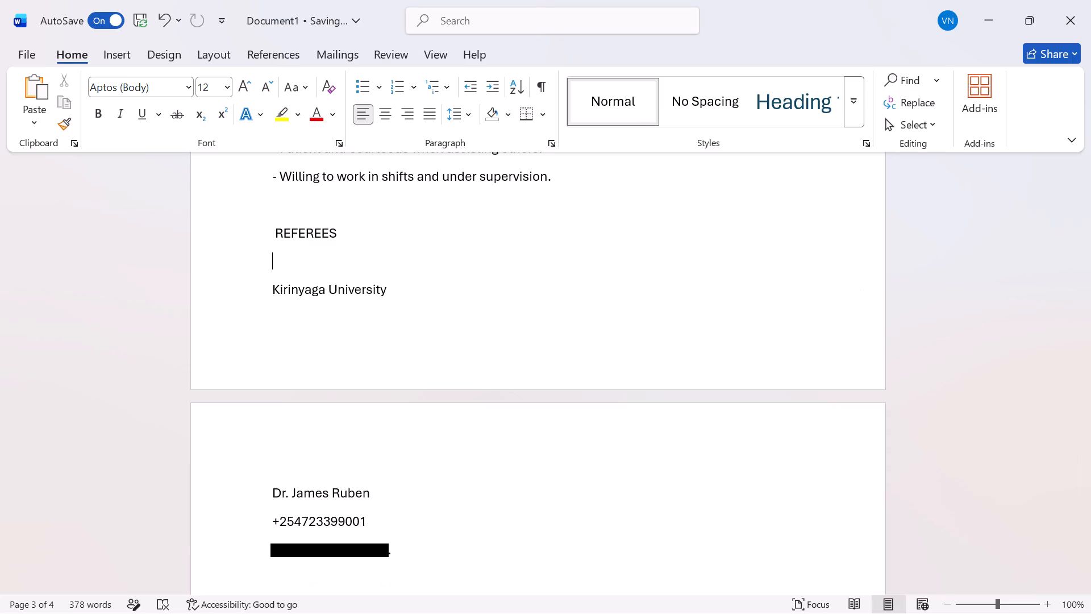
Remove the empty line between the PROFESSIONAL PROFILE heading and its paragraph.
scroll(262, 292, up, 9)
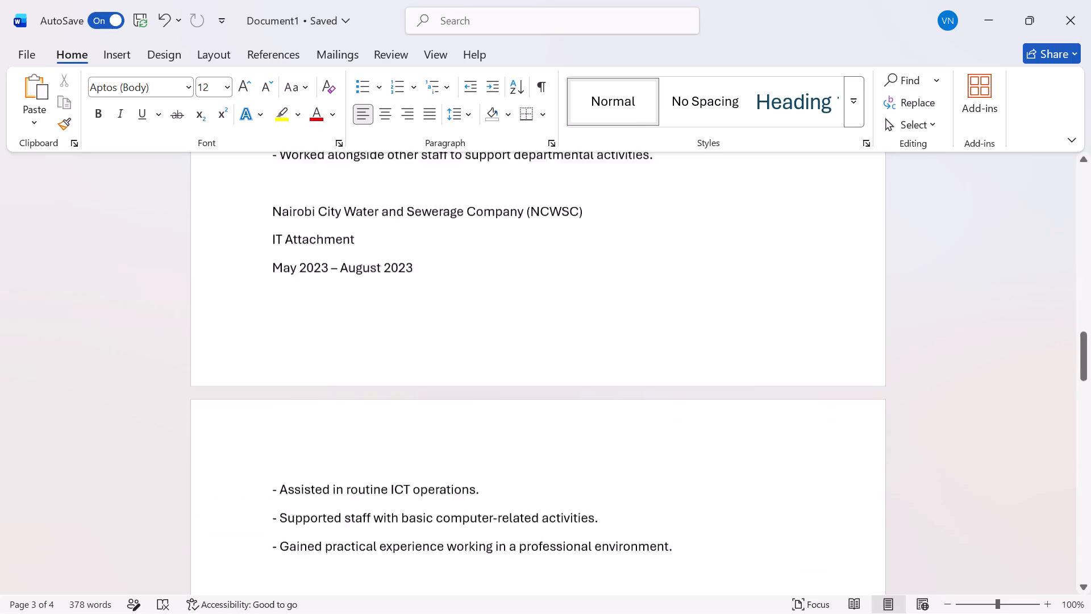
scroll(262, 292, up, 11)
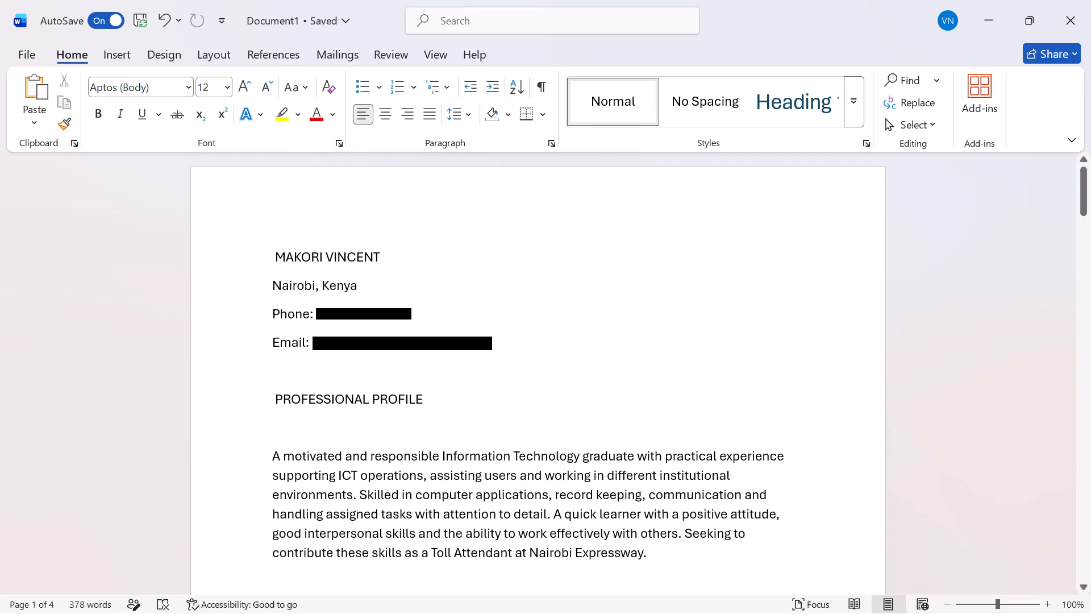
click(291, 431)
key(BackSpace)
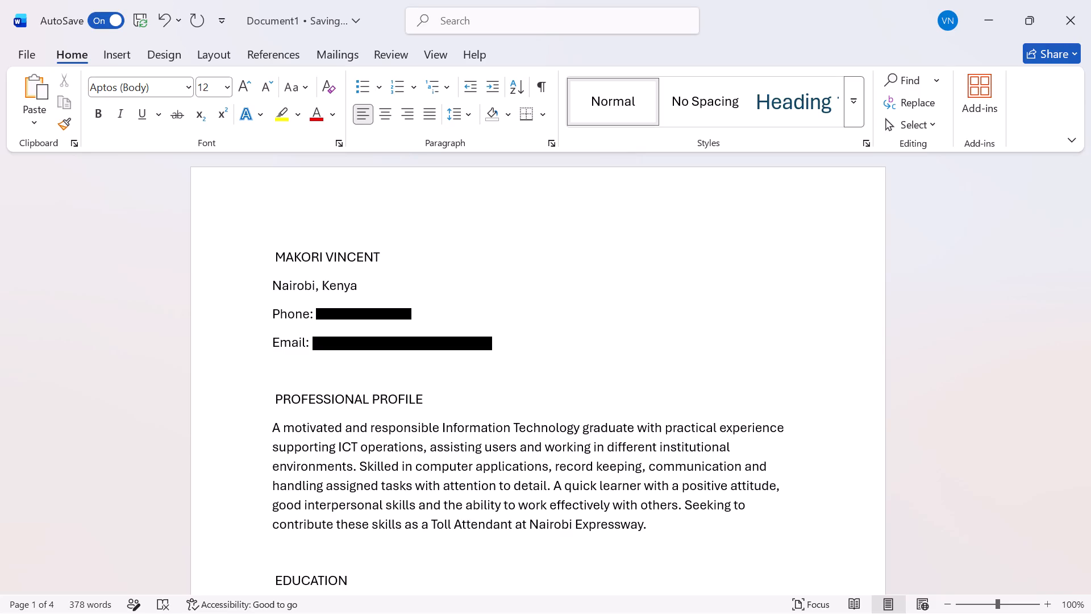
Remove the empty line between the EDUCATION heading and the Kirinyaga University entry.
scroll(300, 367, down, 1)
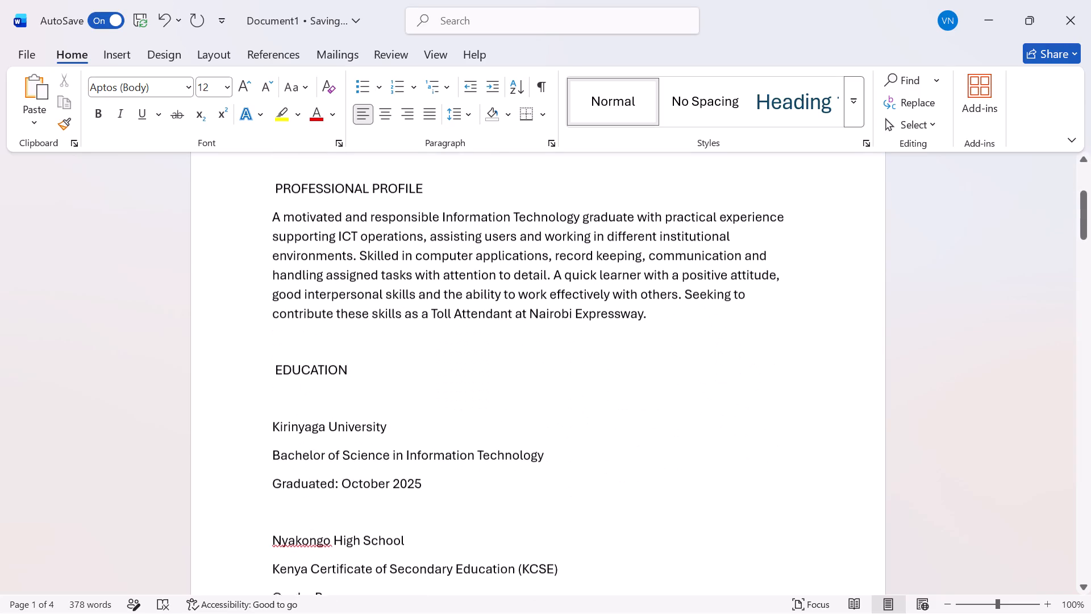
scroll(300, 367, down, 1)
click(288, 406)
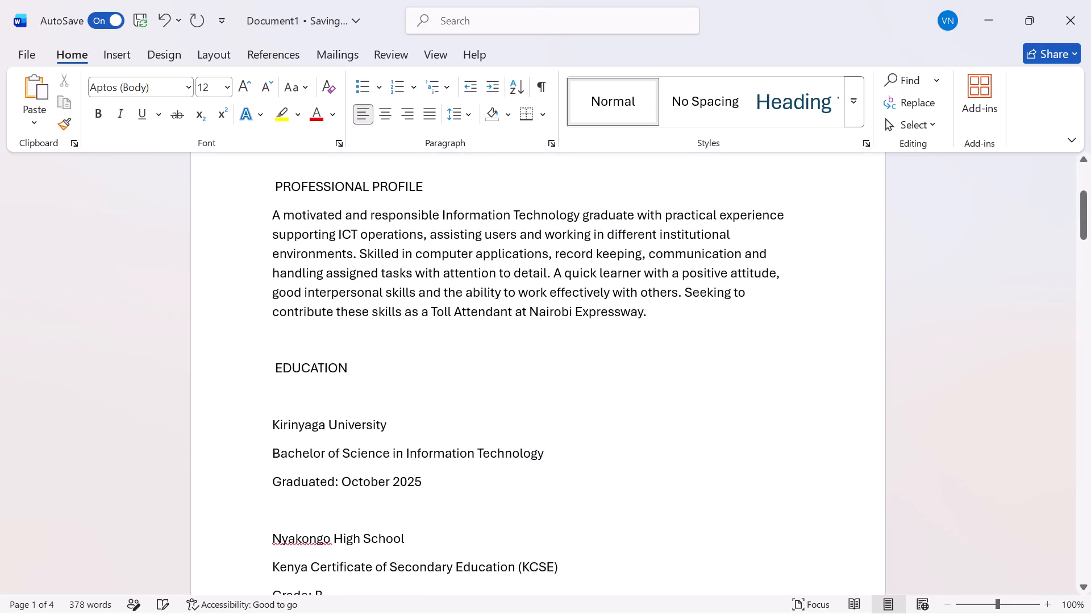
scroll(394, 372, up, 2)
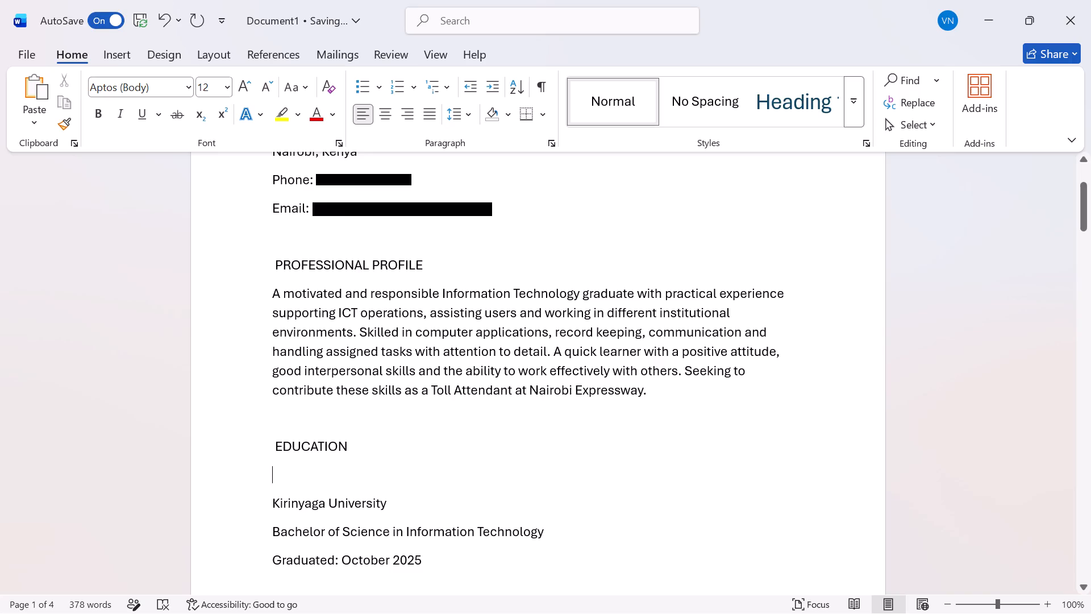
scroll(394, 372, down, 1)
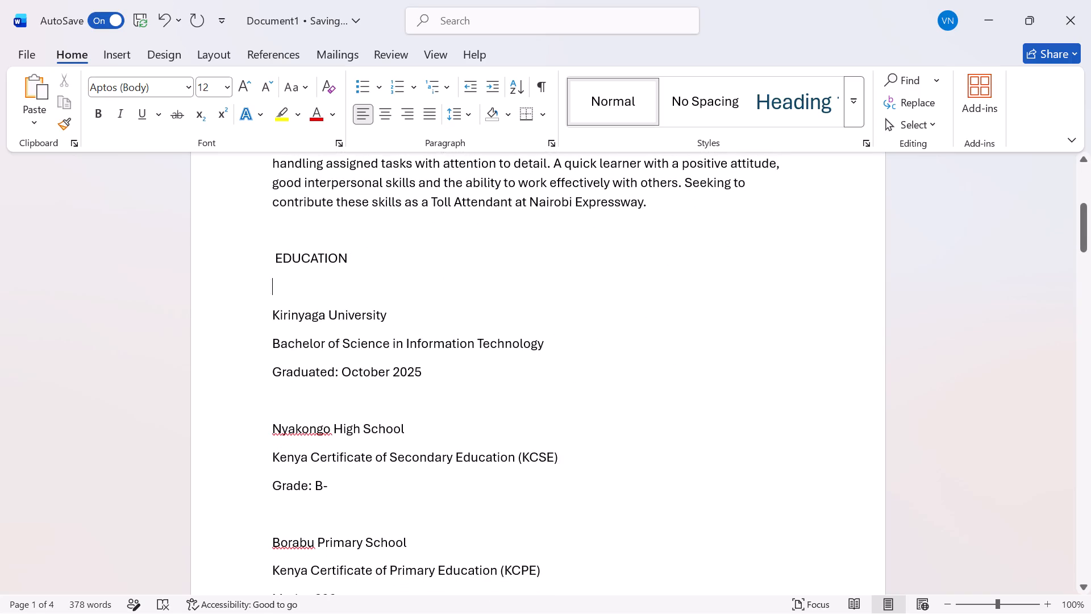
key(BackSpace)
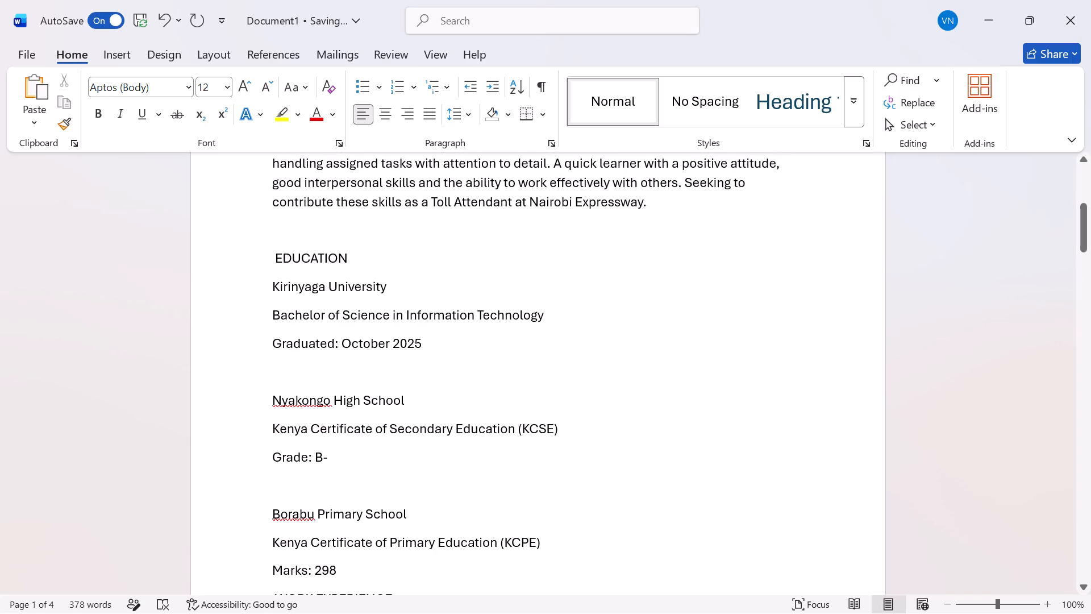
Insert an empty line between the primary school marks and the WORK EXPERIENCE heading.
scroll(295, 379, down, 4)
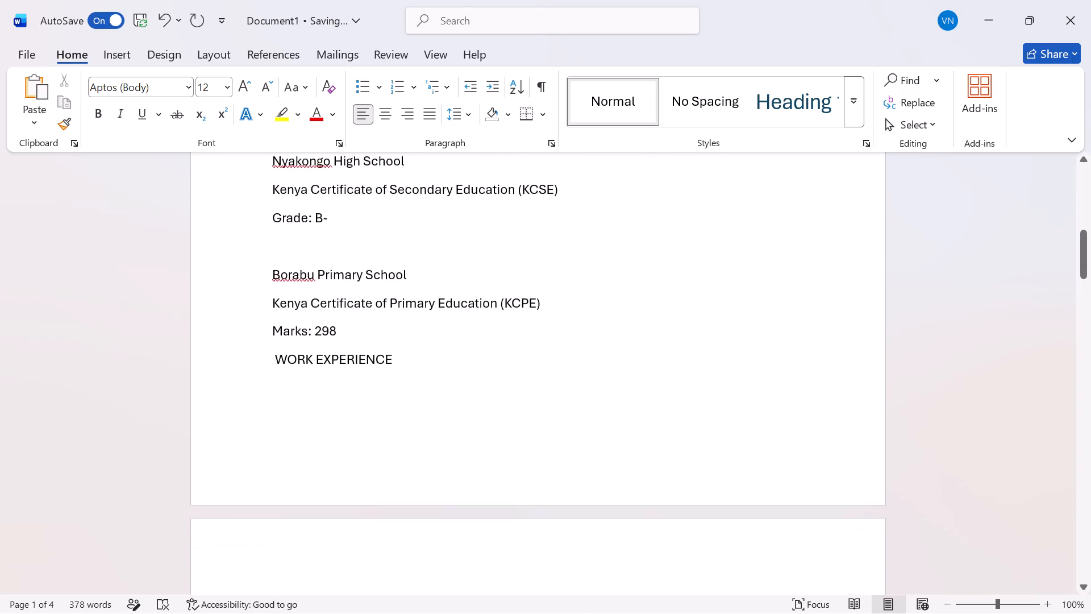
click(343, 327)
key(Return)
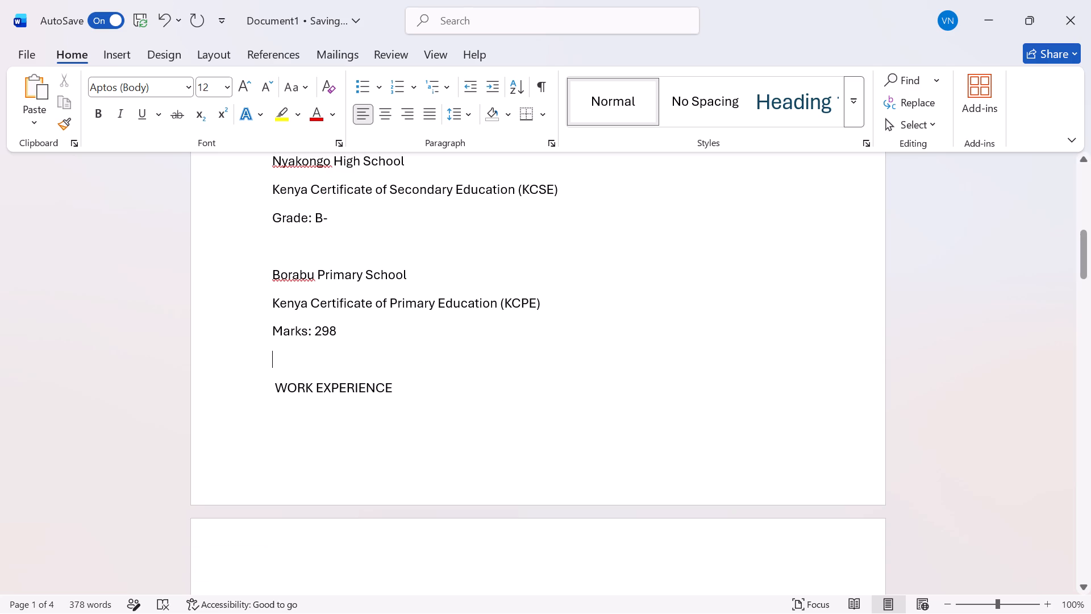
Remove the empty line between the WORK EXPERIENCE heading and the Computer Revolution Africa (CRA) Group entry.
scroll(452, 462, down, 1)
click(293, 322)
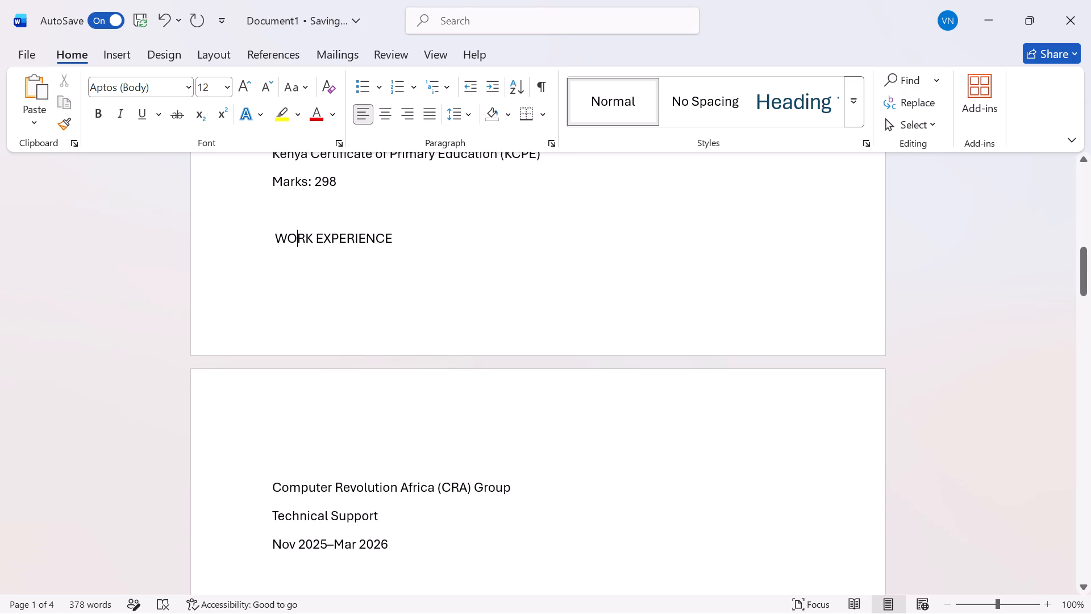
click(290, 281)
click(315, 453)
key(BackSpace)
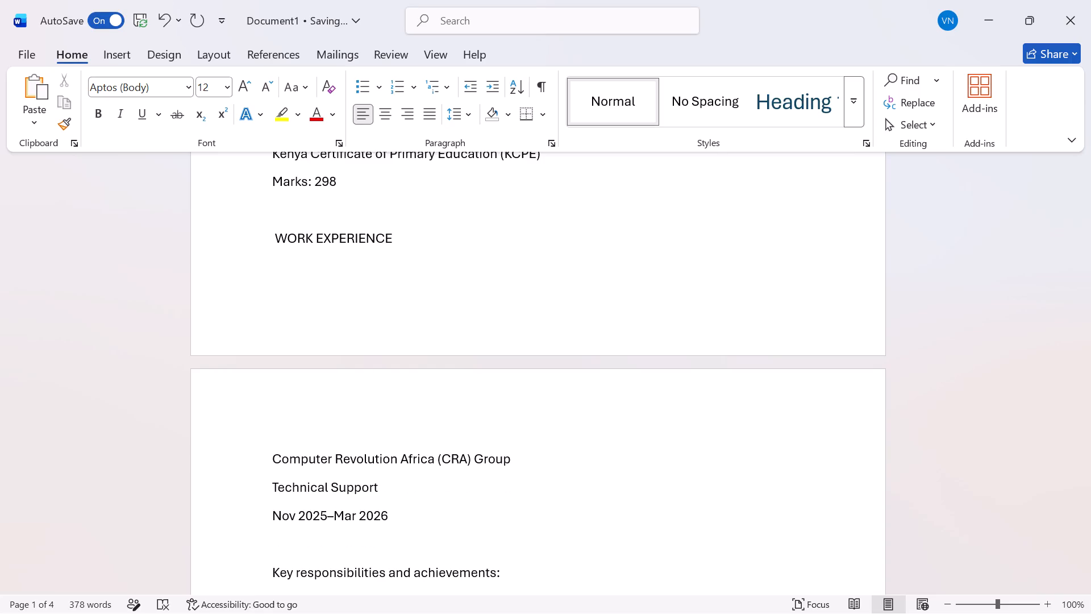
Remove the empty line between the PERSONAL ATTRIBUTES heading and its first bullet.
scroll(295, 424, down, 4)
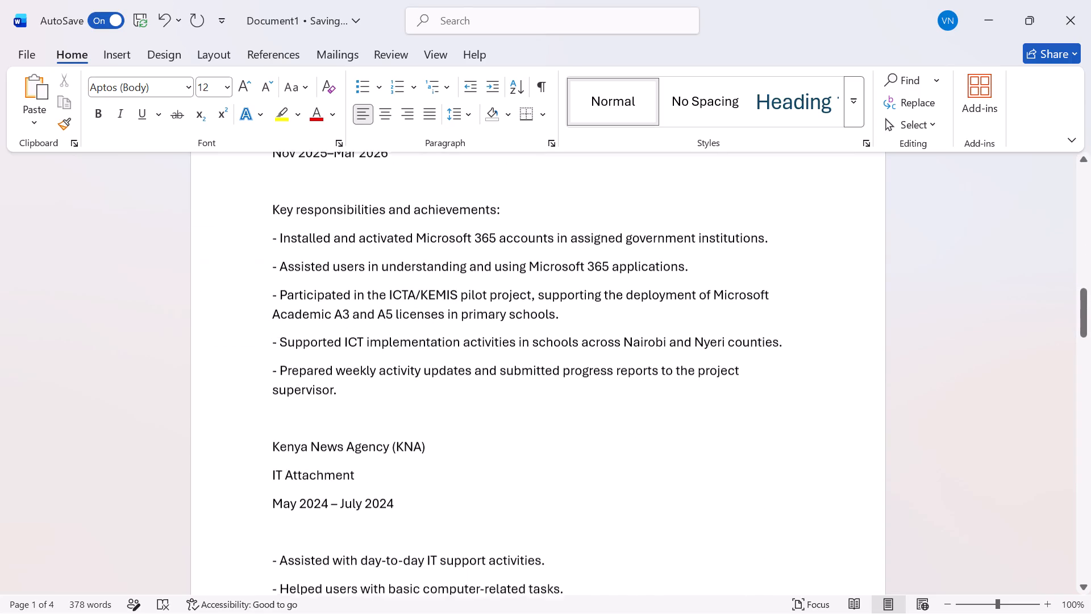
scroll(295, 424, down, 1)
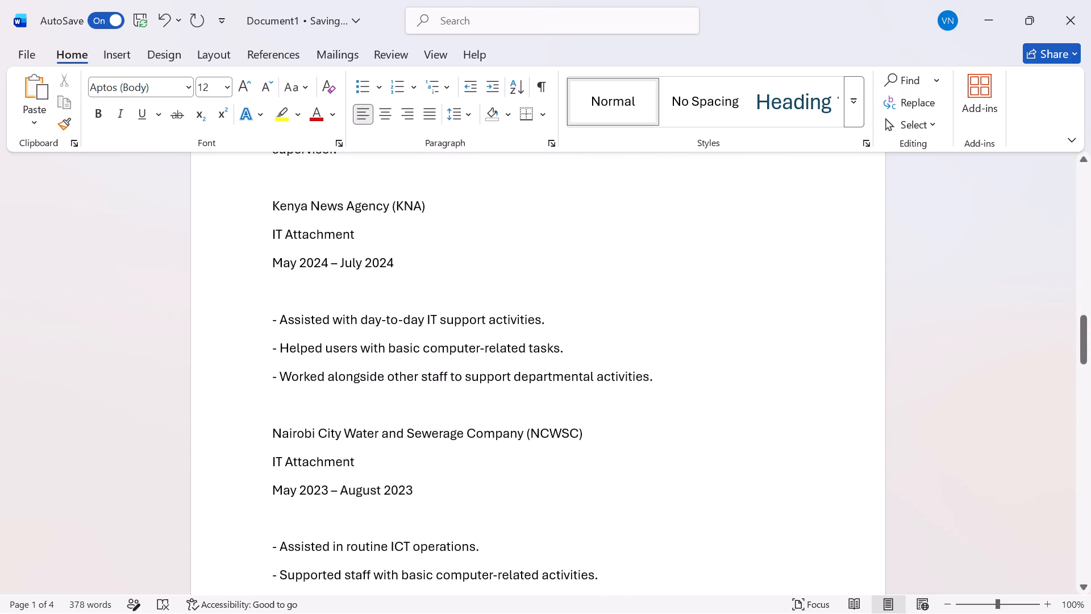
scroll(295, 424, down, 12)
scroll(295, 424, up, 2)
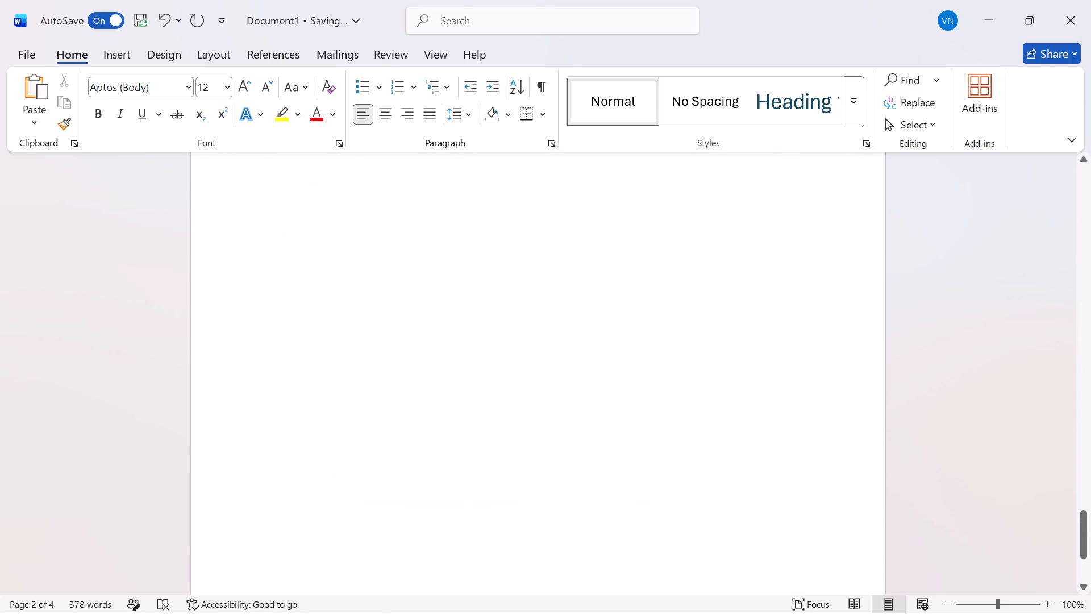
scroll(295, 424, up, 4)
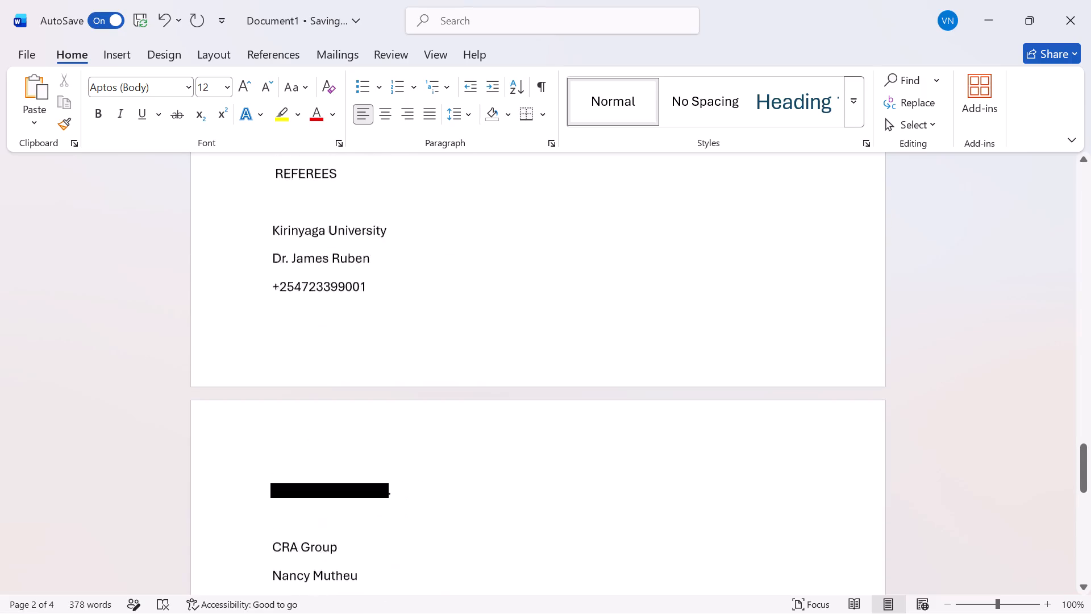
scroll(295, 424, up, 2)
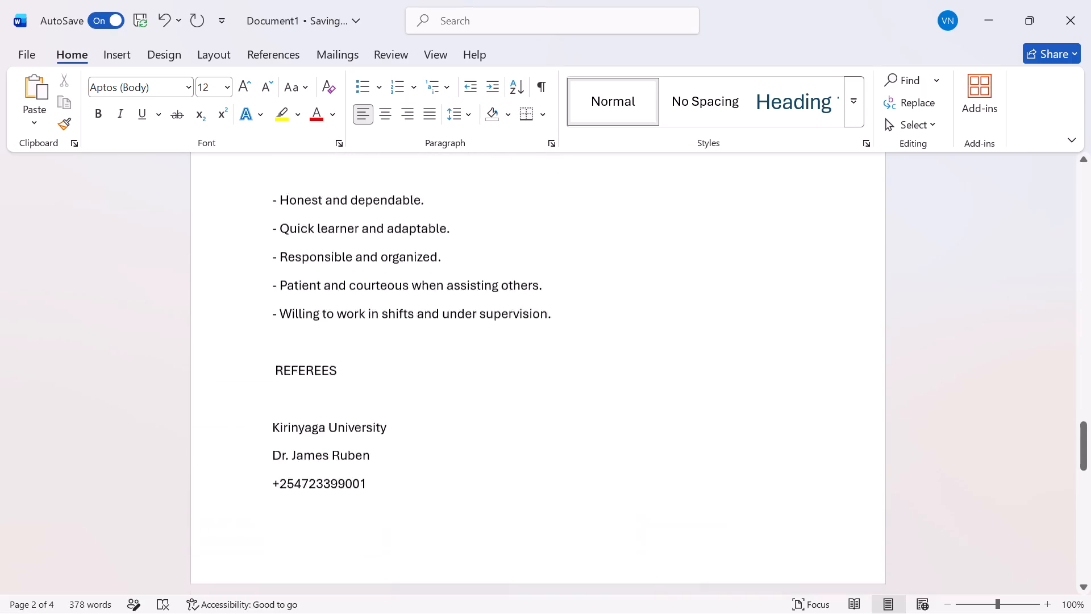
scroll(295, 424, up, 3)
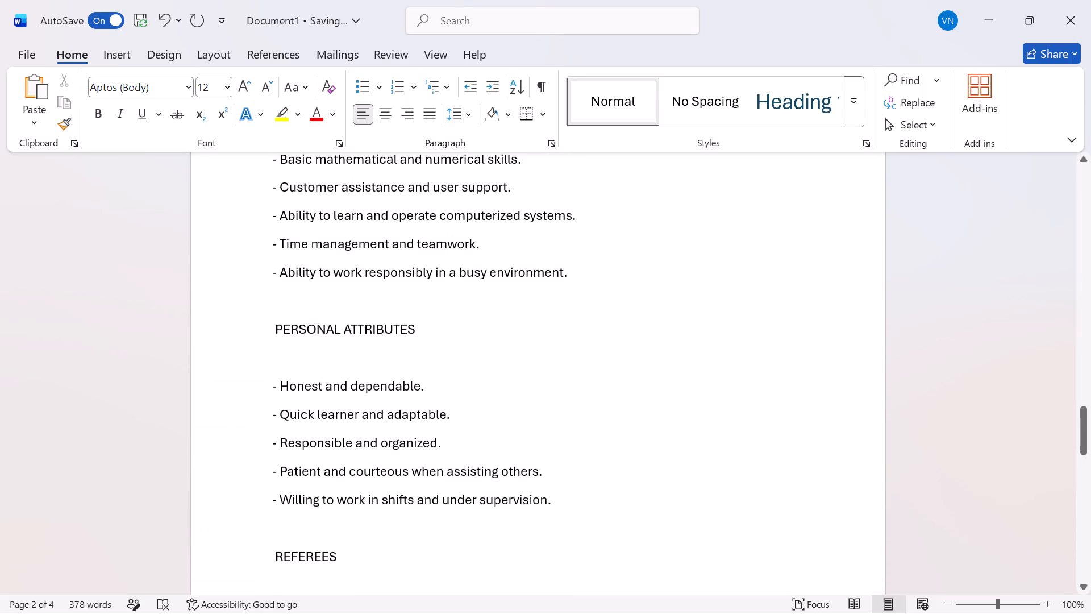
click(298, 362)
key(BackSpace)
Remove the empty line between the KEY SKILLS heading and its first bullet.
scroll(298, 364, up, 1)
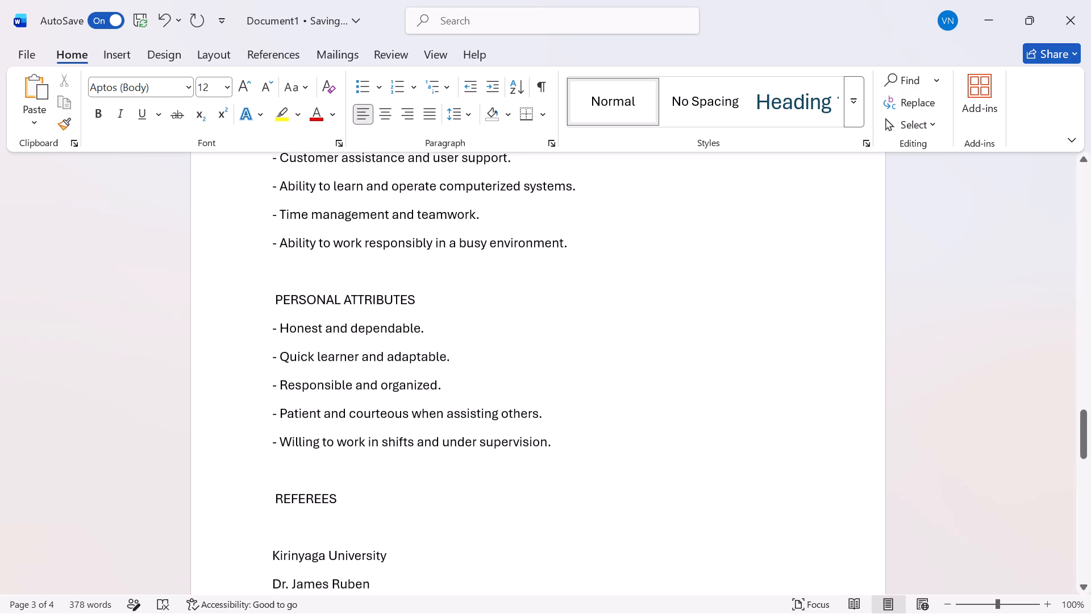
scroll(298, 364, up, 1)
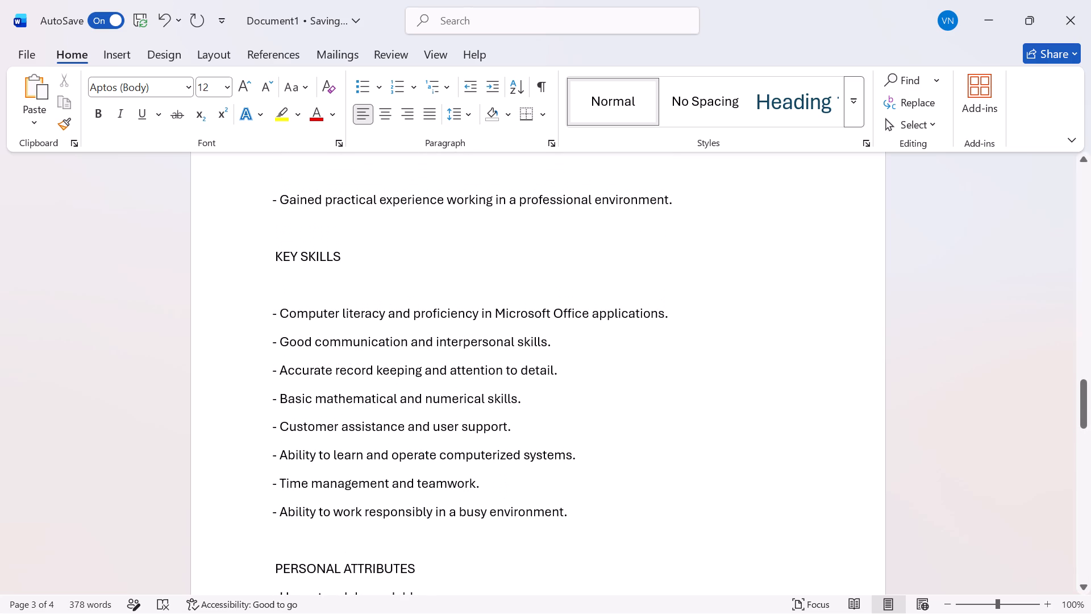
click(288, 295)
key(BackSpace)
Review the spacing of the work experience entries, from Nairobi City Water and Sewerage Company back to CRA Group.
scroll(288, 295, up, 2)
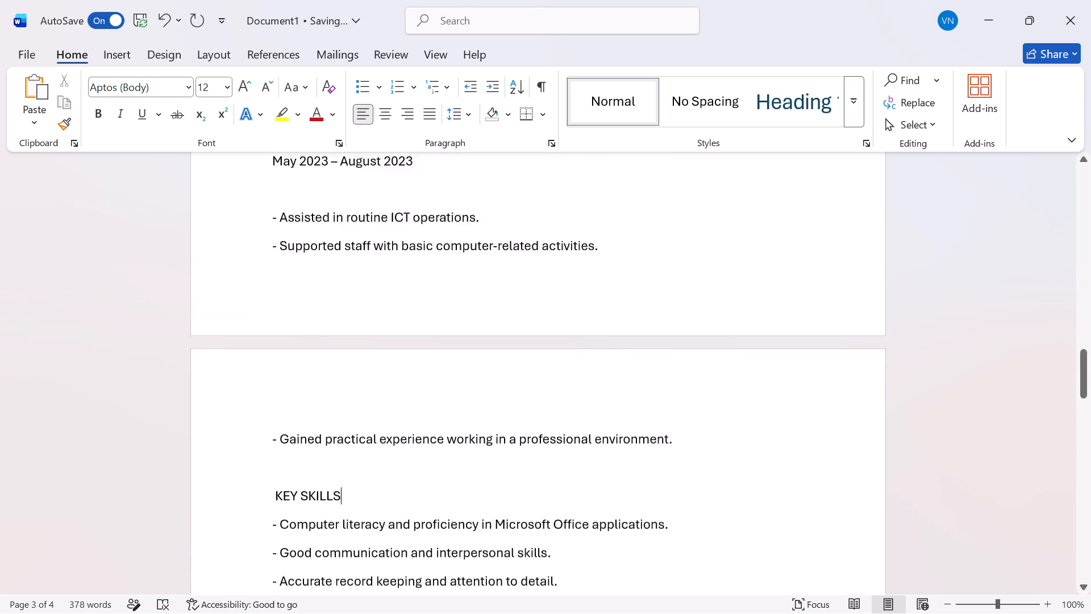
scroll(288, 295, up, 2)
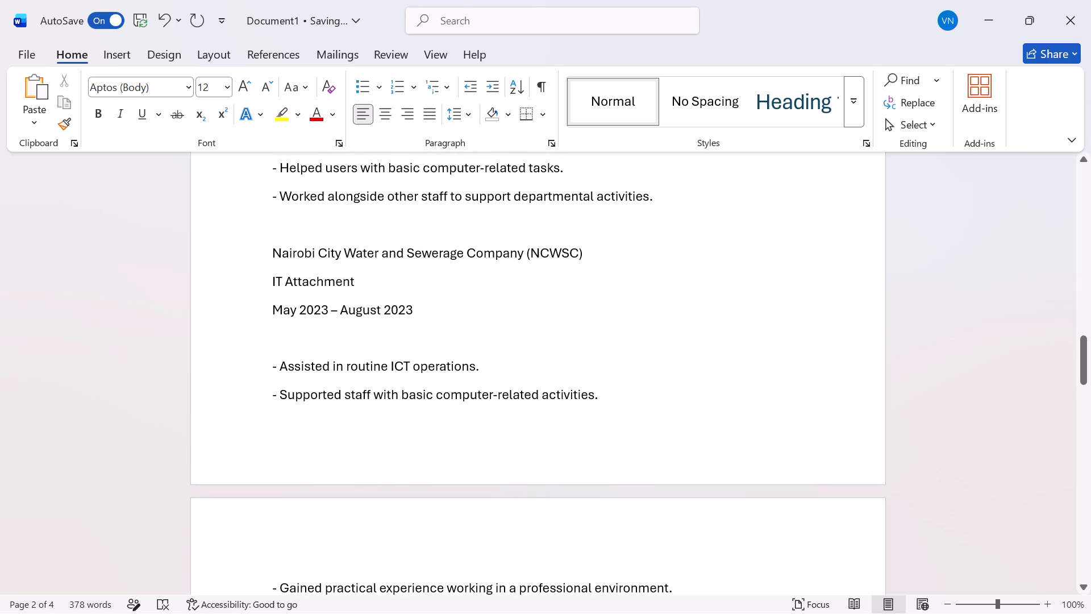
scroll(328, 341, up, 1)
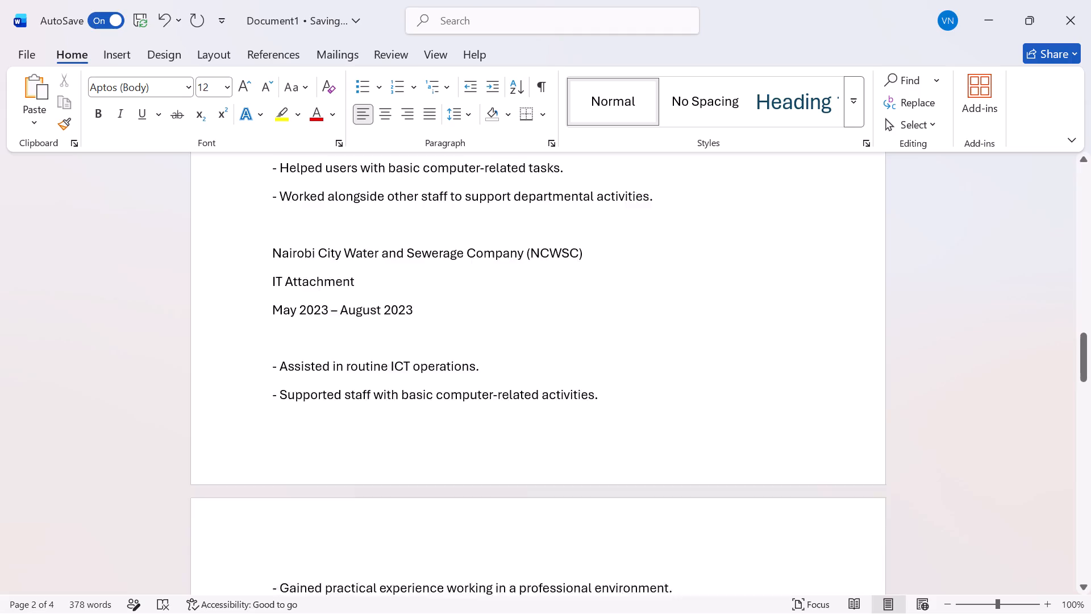
scroll(328, 341, up, 2)
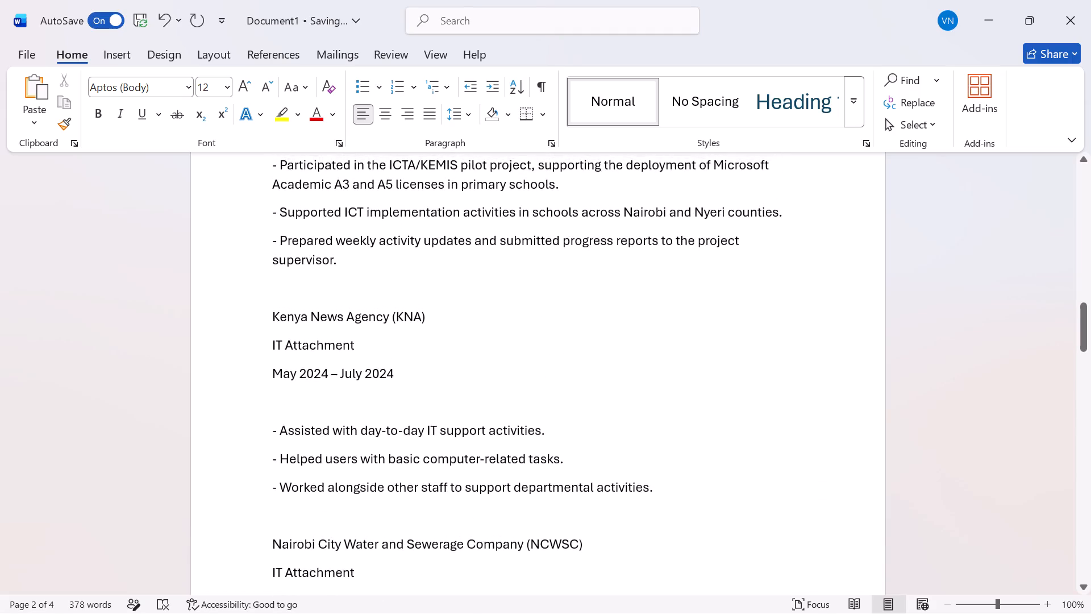
scroll(328, 341, up, 3)
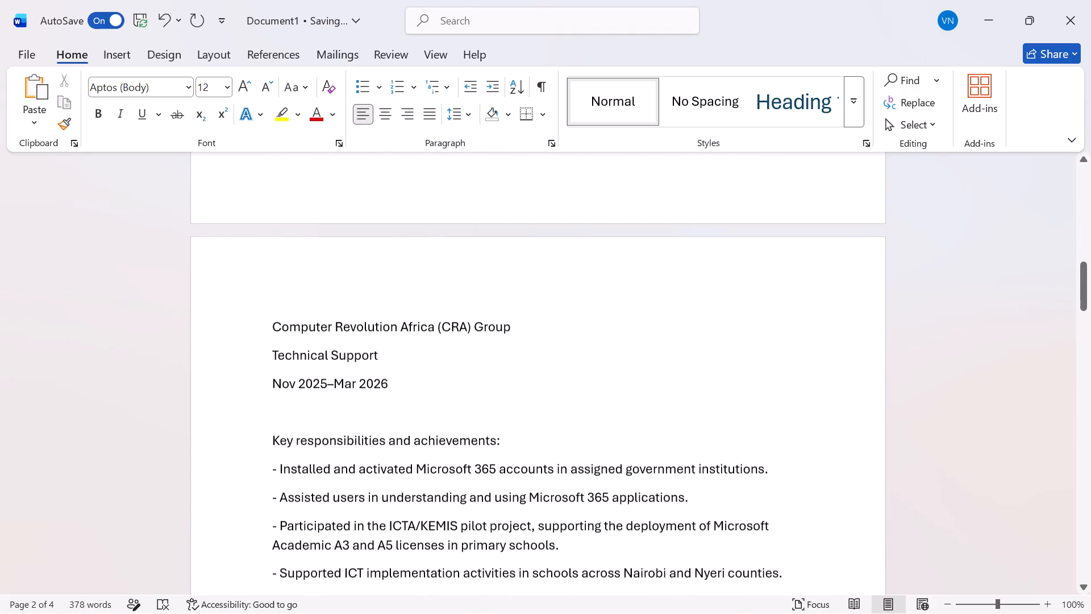
Make the PROFESSIONAL PROFILE heading bold.
scroll(328, 341, up, 4)
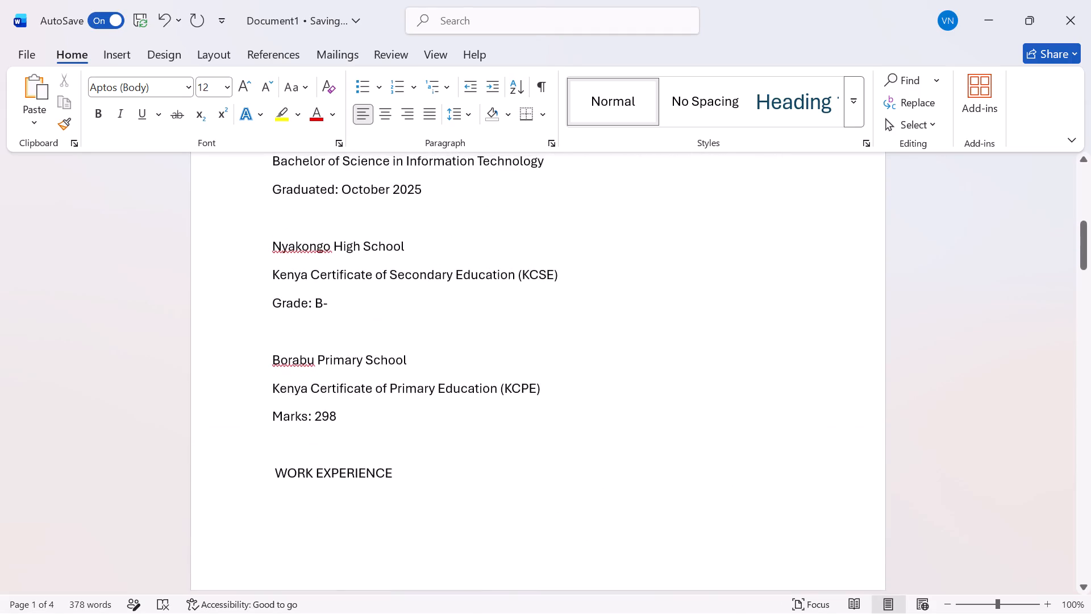
scroll(328, 341, up, 4)
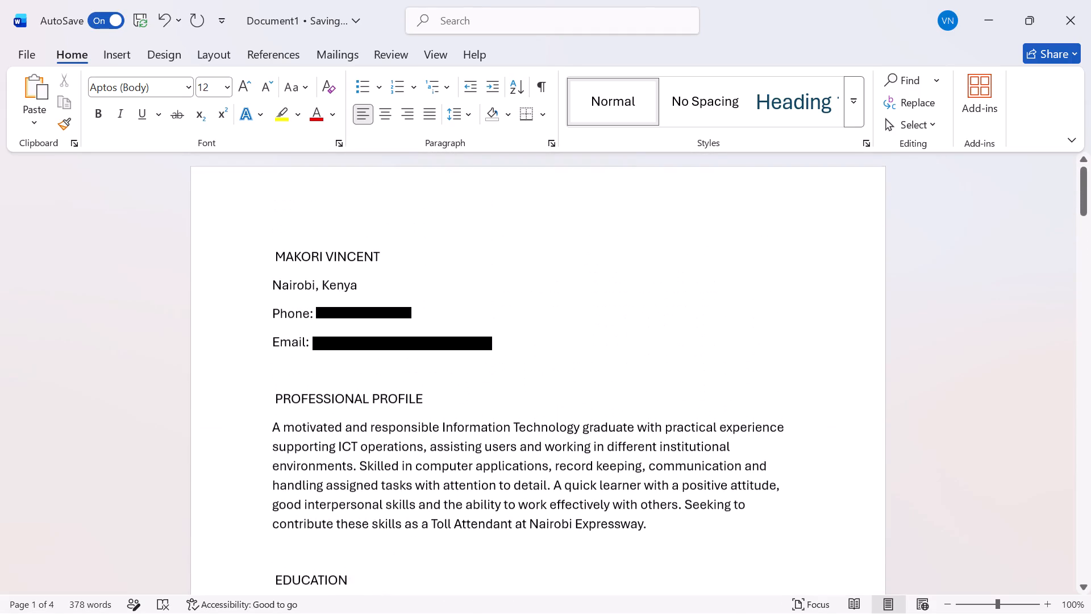
scroll(328, 341, up, 1)
drag(422, 233, 314, 238)
click(327, 213)
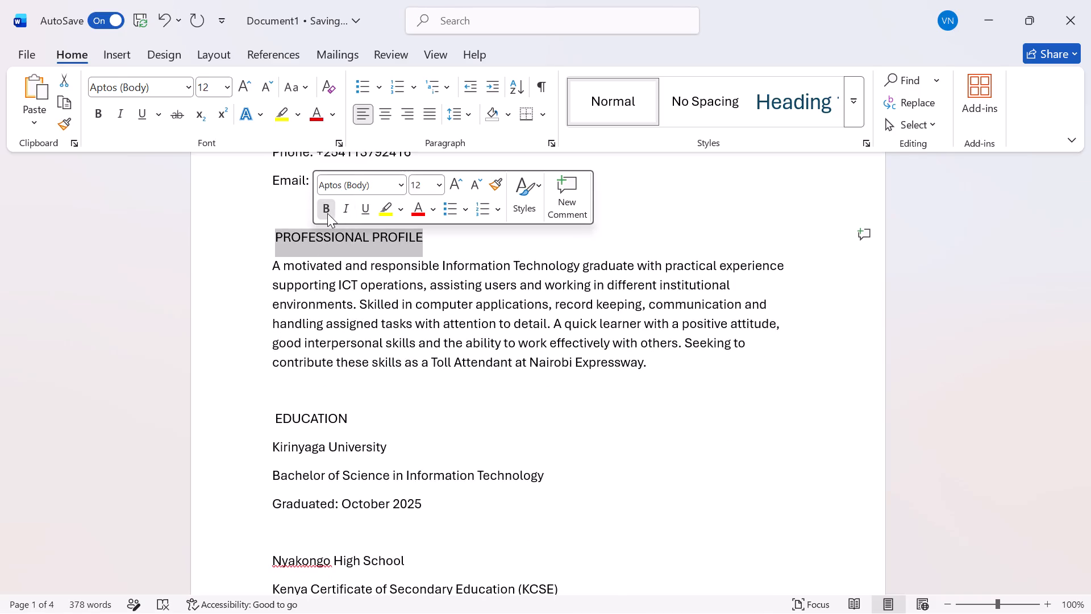
click(344, 277)
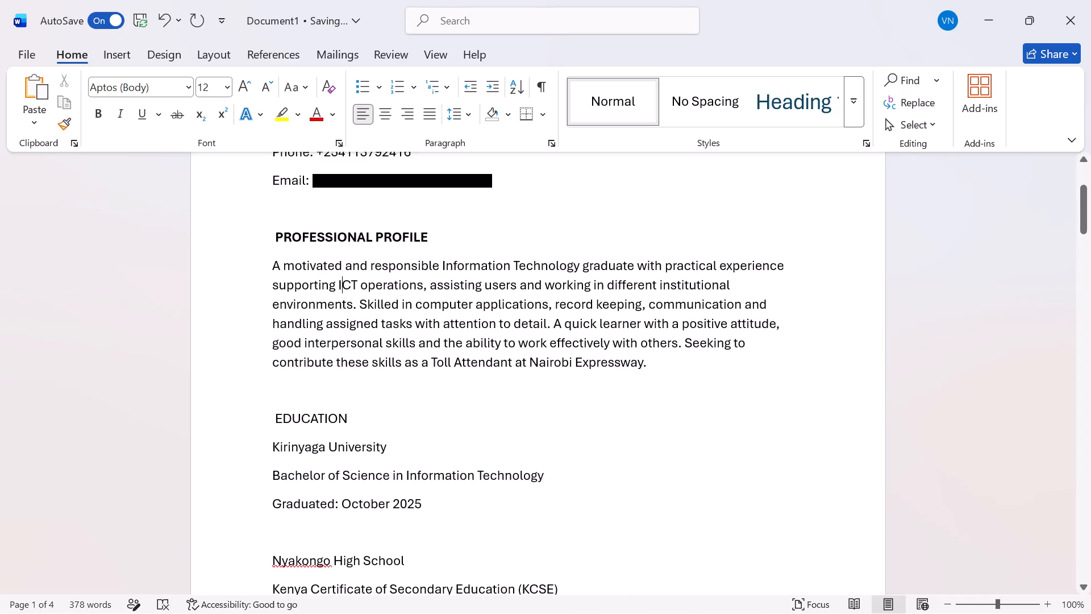
Make the EDUCATION heading bold.
drag(355, 424, 273, 421)
click(286, 395)
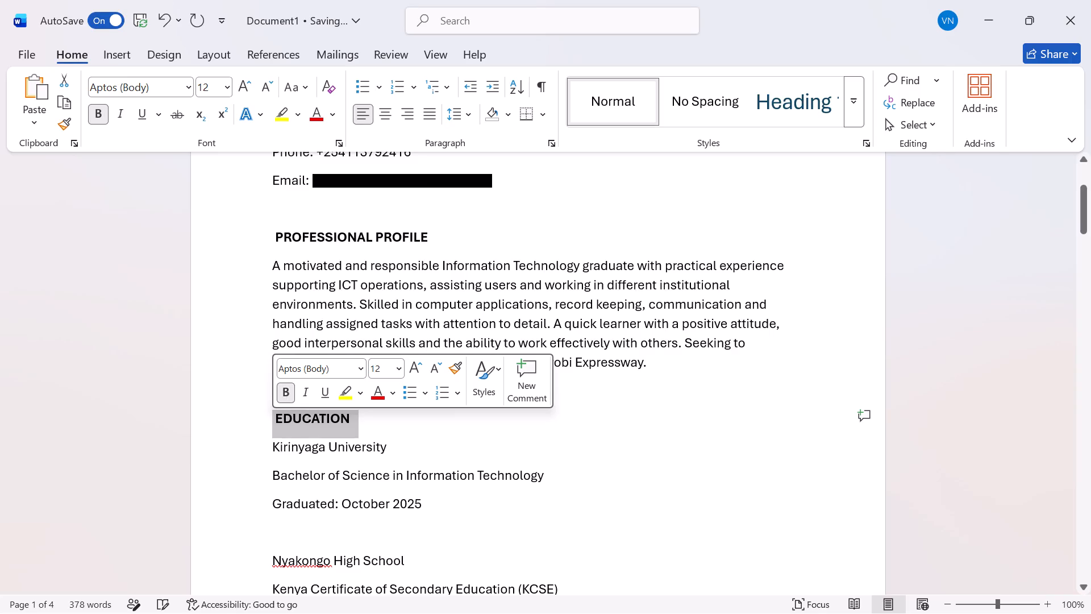
Make the WORK EXPERIENCE heading bold.
scroll(332, 446, down, 5)
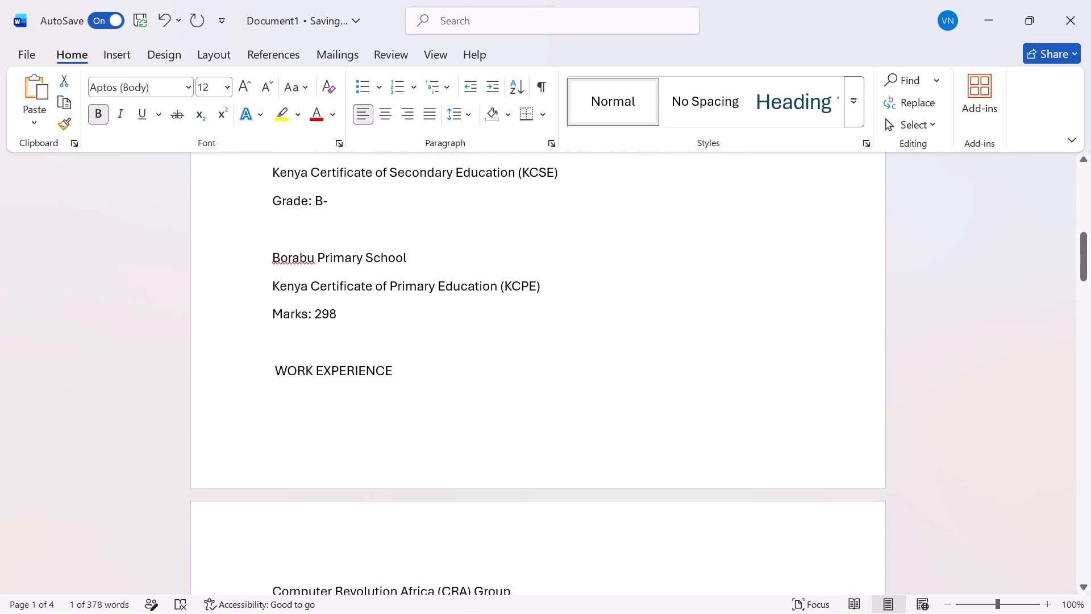
drag(402, 381, 286, 370)
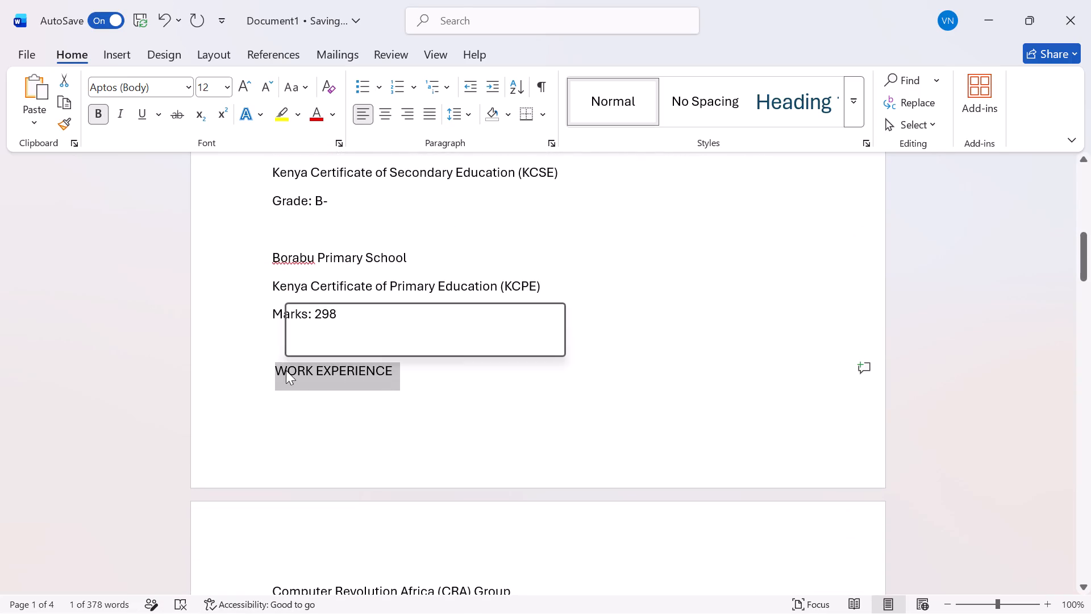
click(298, 341)
click(376, 425)
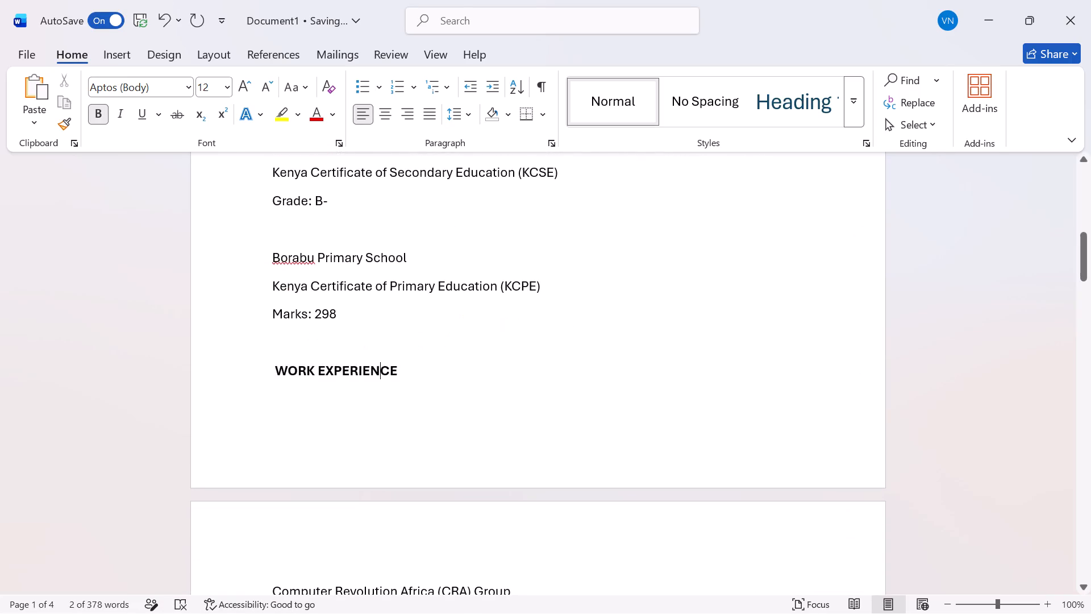
Look through the rest of the résumé, from the referees back to the CRA Group entry, for headings that still need bold.
scroll(376, 425, down, 10)
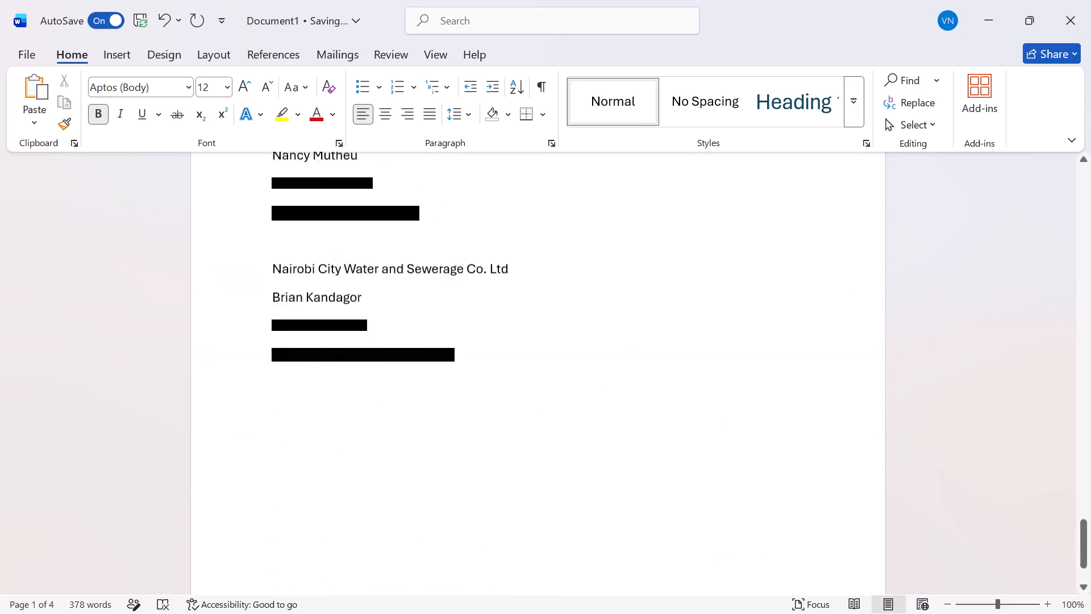
scroll(376, 425, down, 1)
scroll(376, 425, up, 5)
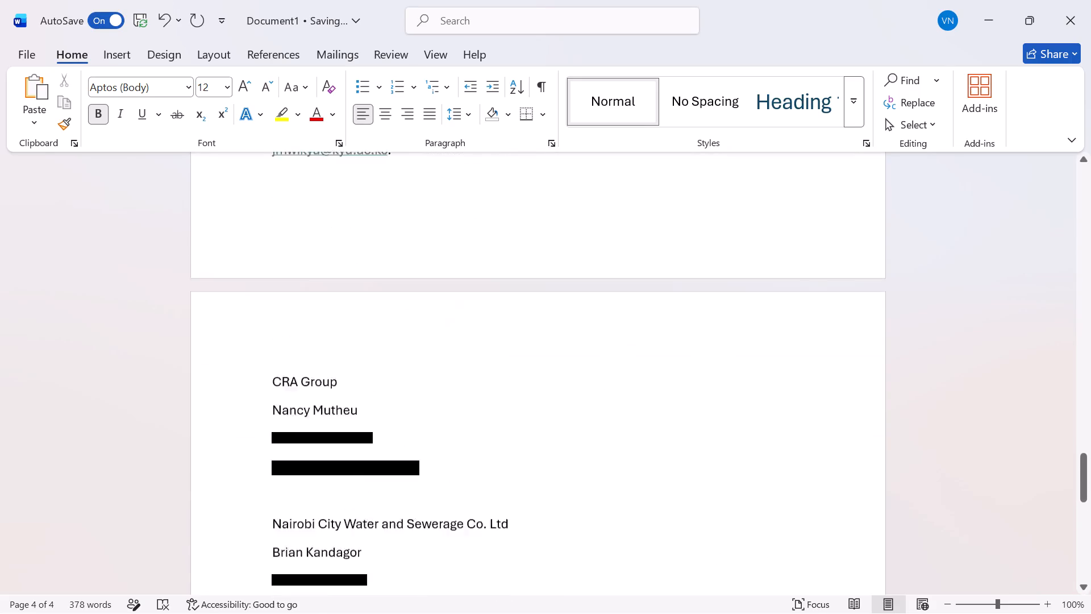
scroll(376, 425, up, 1)
scroll(376, 425, down, 3)
scroll(376, 425, up, 1)
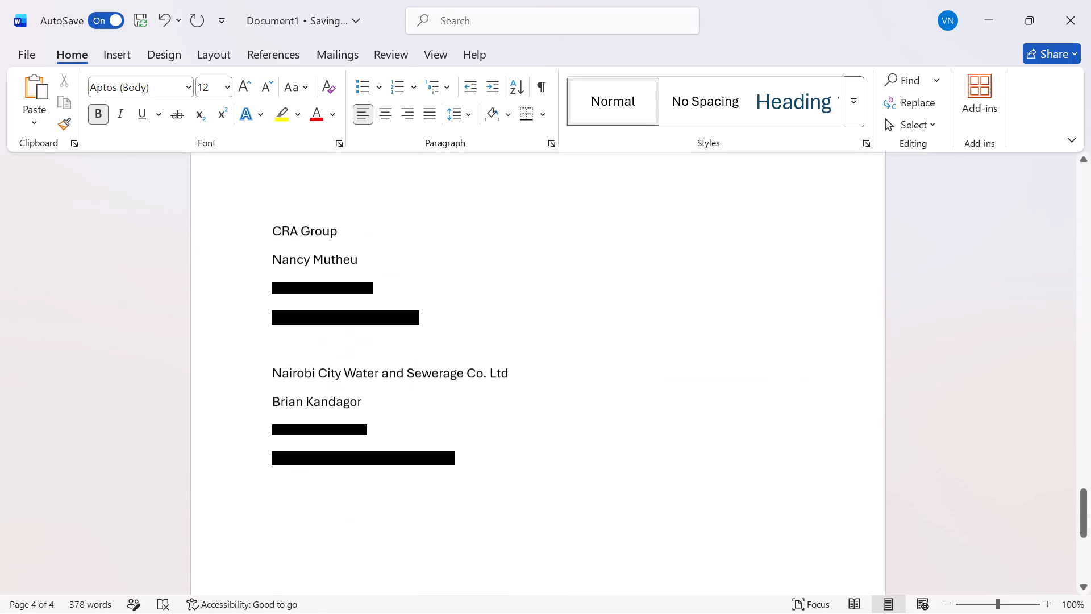
scroll(376, 425, up, 2)
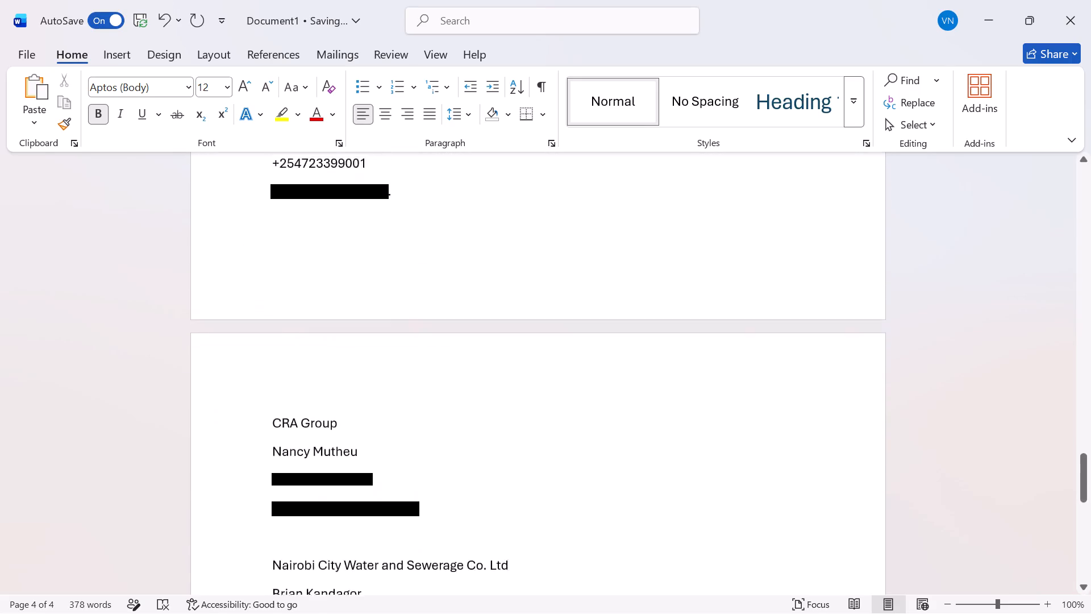
scroll(376, 425, up, 5)
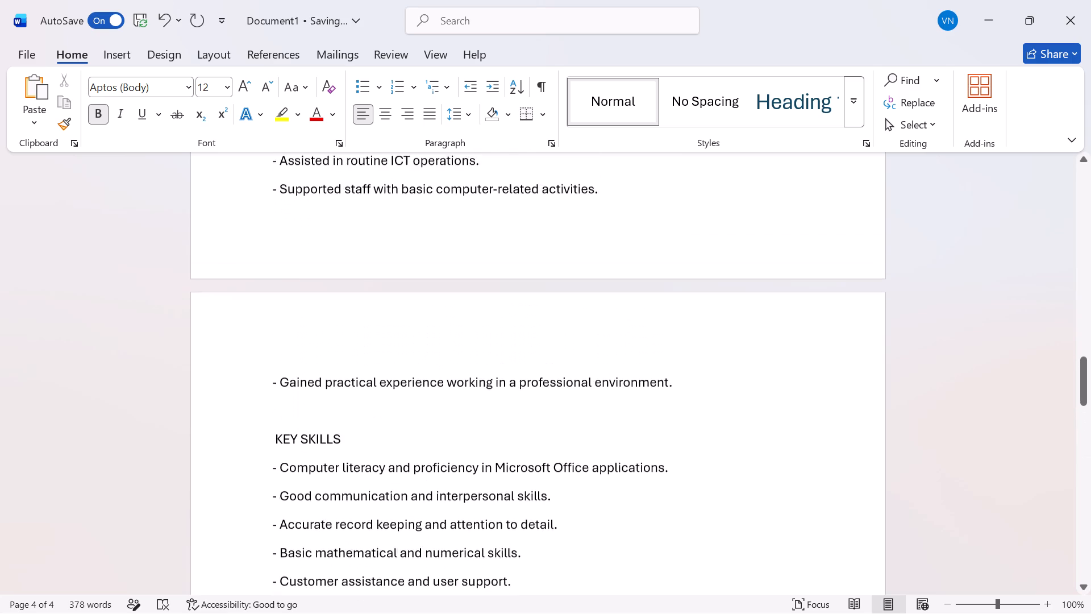
scroll(376, 425, up, 3)
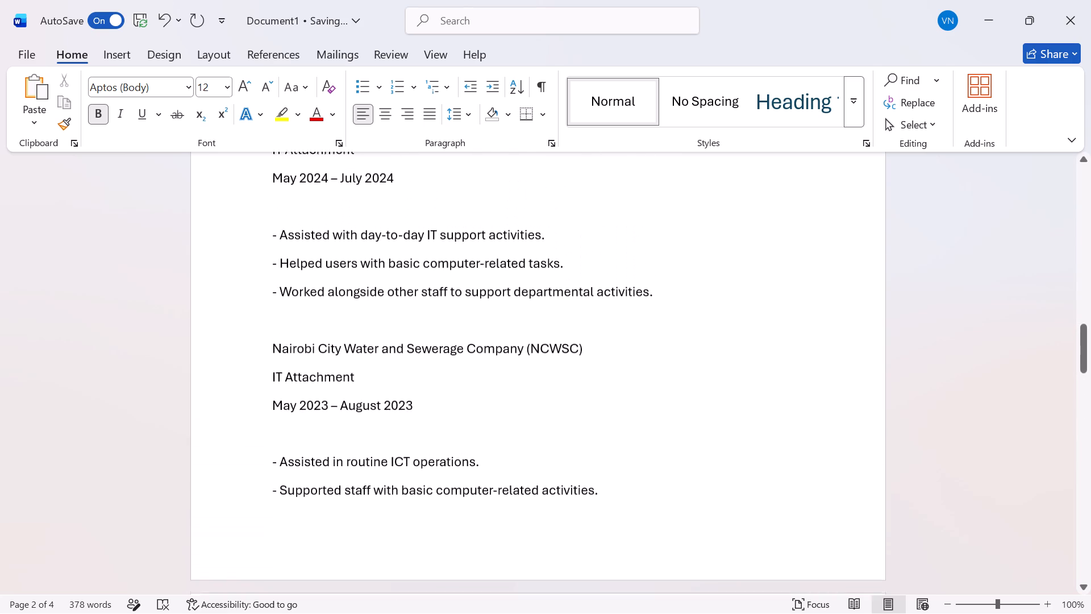
scroll(376, 425, up, 6)
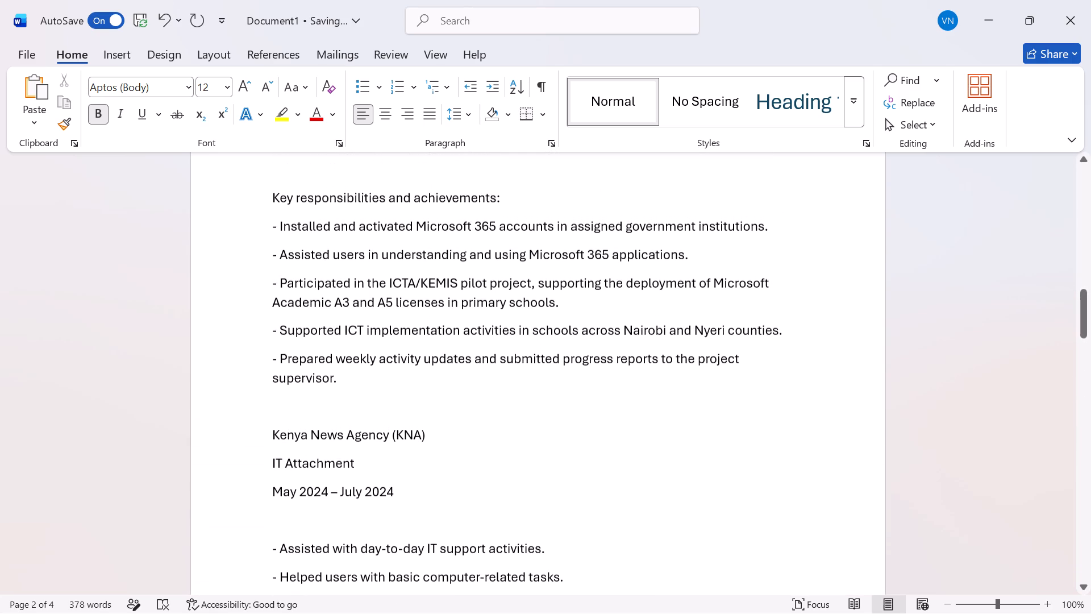
scroll(376, 425, up, 3)
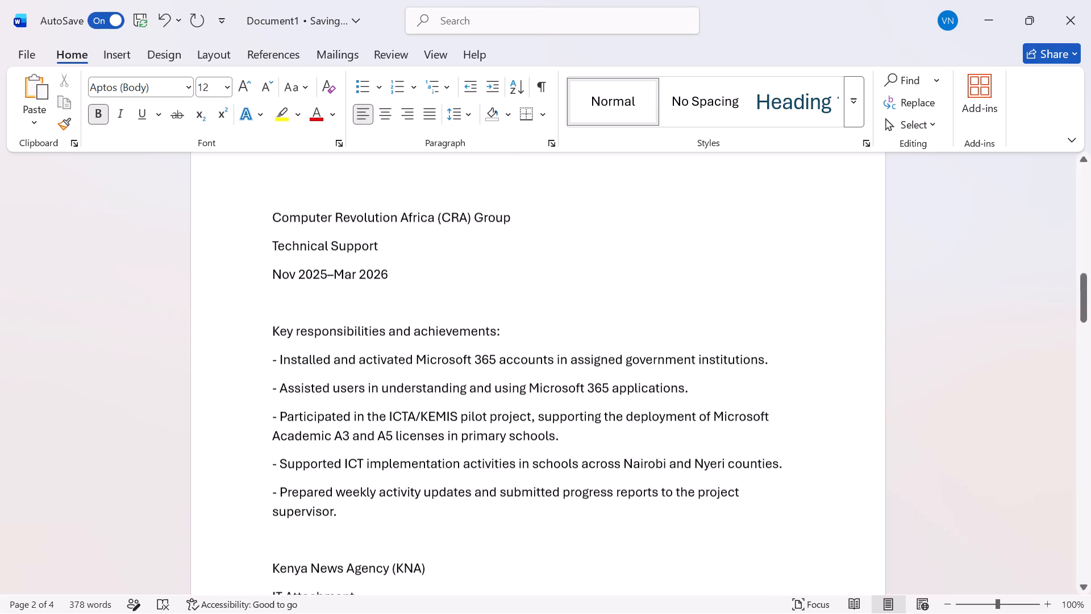
scroll(376, 425, up, 2)
Make the REFEREES heading bold.
scroll(376, 425, down, 16)
scroll(376, 425, up, 3)
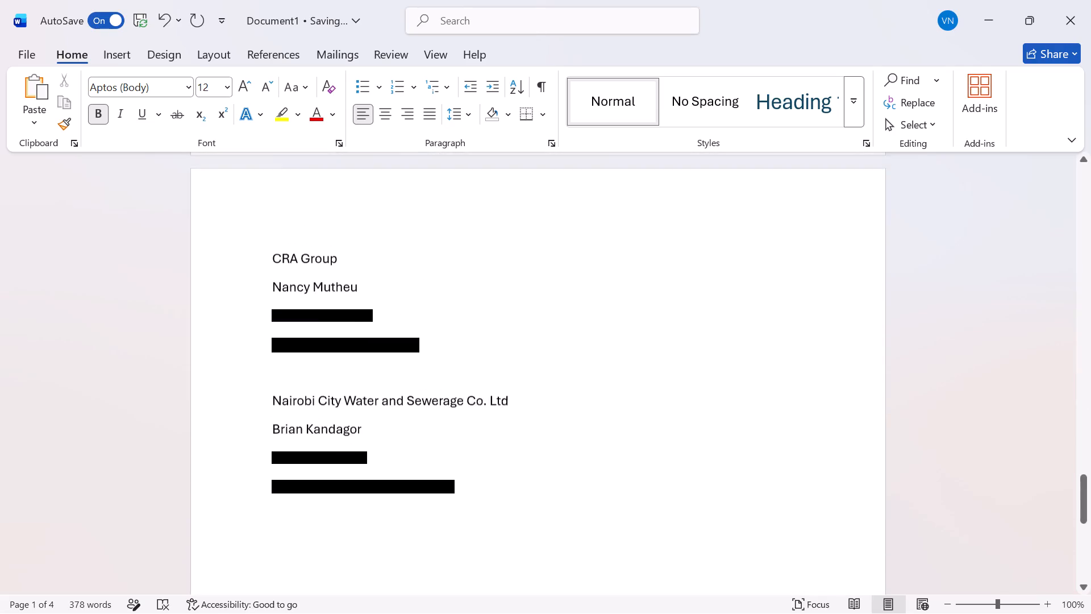
scroll(376, 425, up, 4)
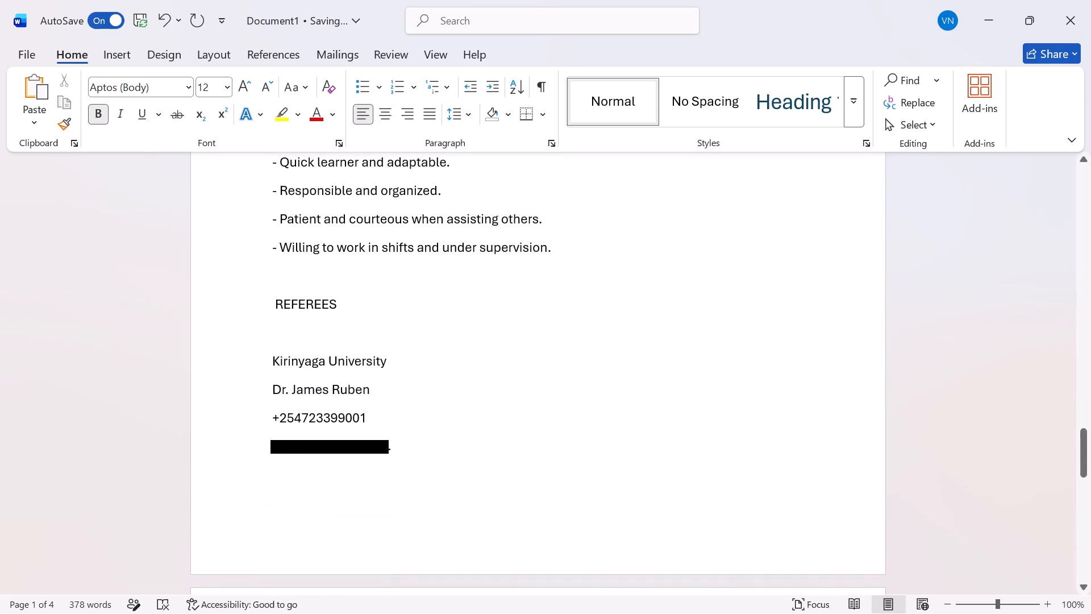
drag(351, 320, 272, 310)
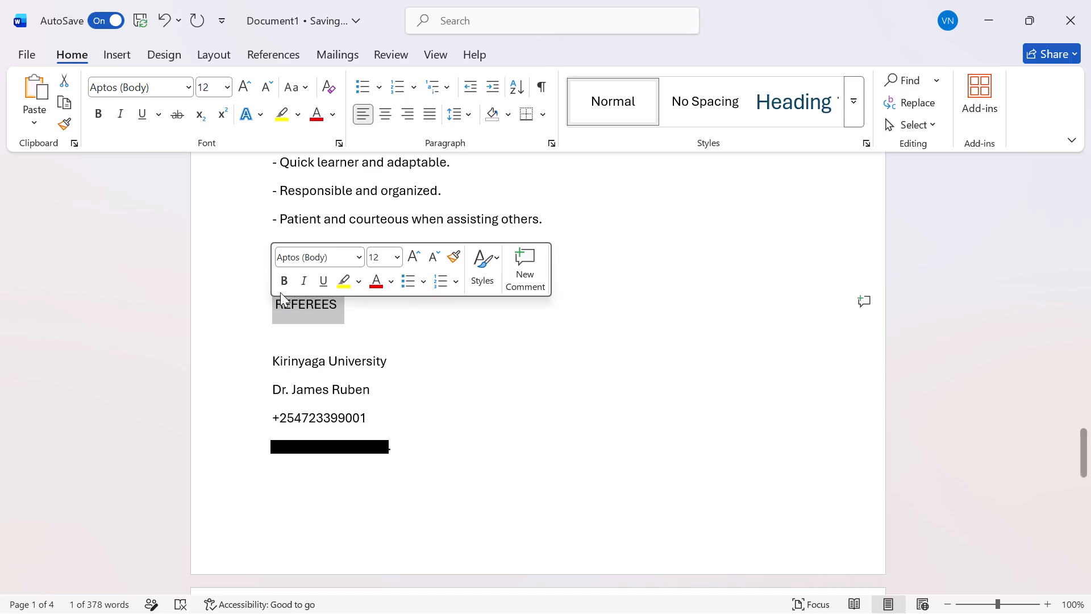
click(282, 281)
Remove the empty line between the REFEREES heading and the Kirinyaga University referee entry.
click(317, 344)
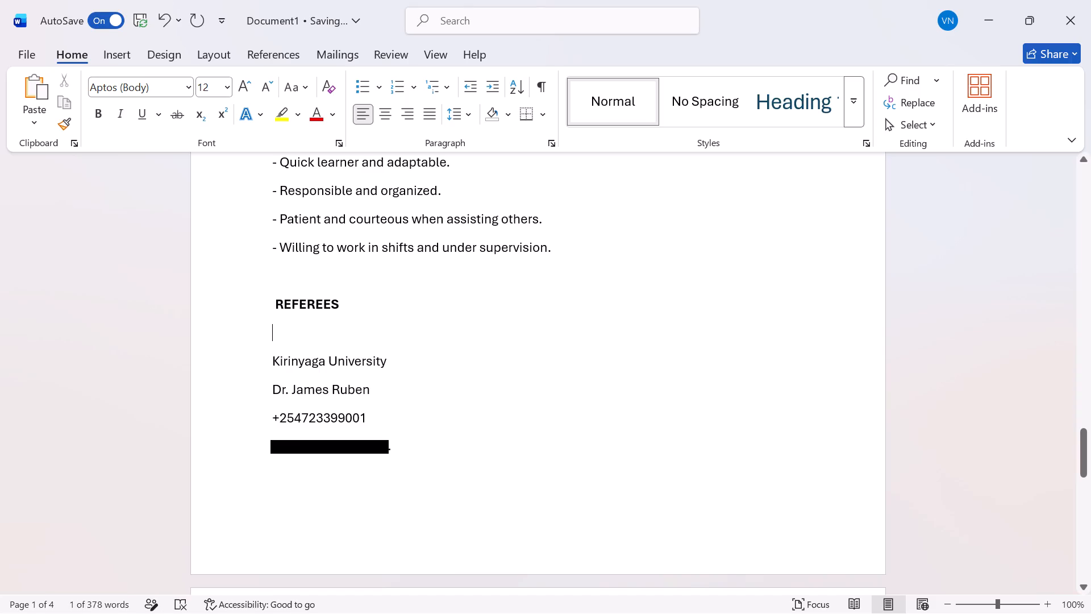
key(BackSpace)
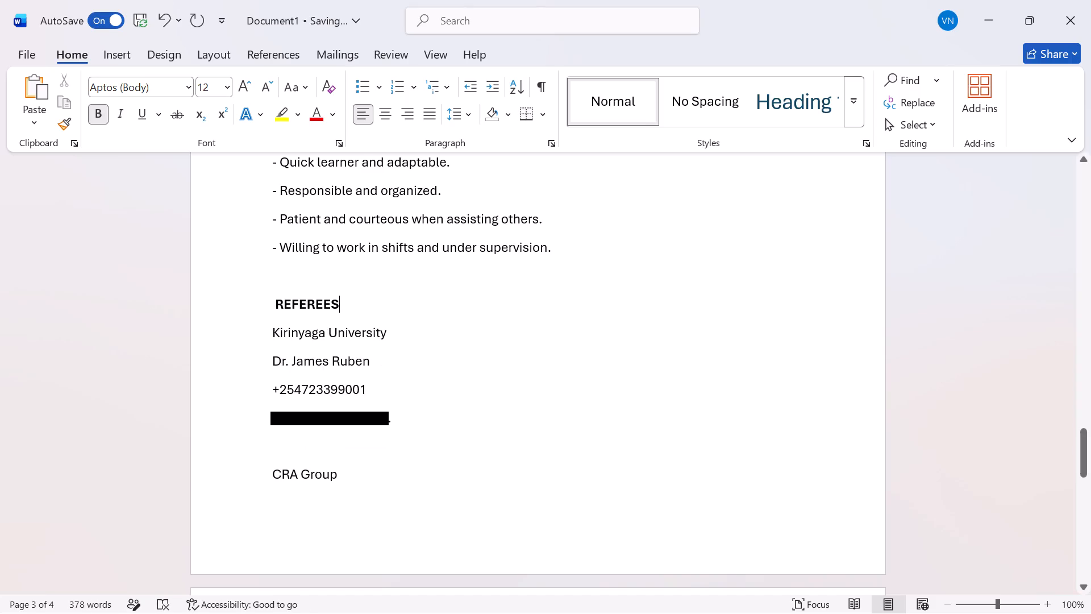
Make the PERSONAL ATTRIBUTES heading bold.
scroll(360, 298, up, 4)
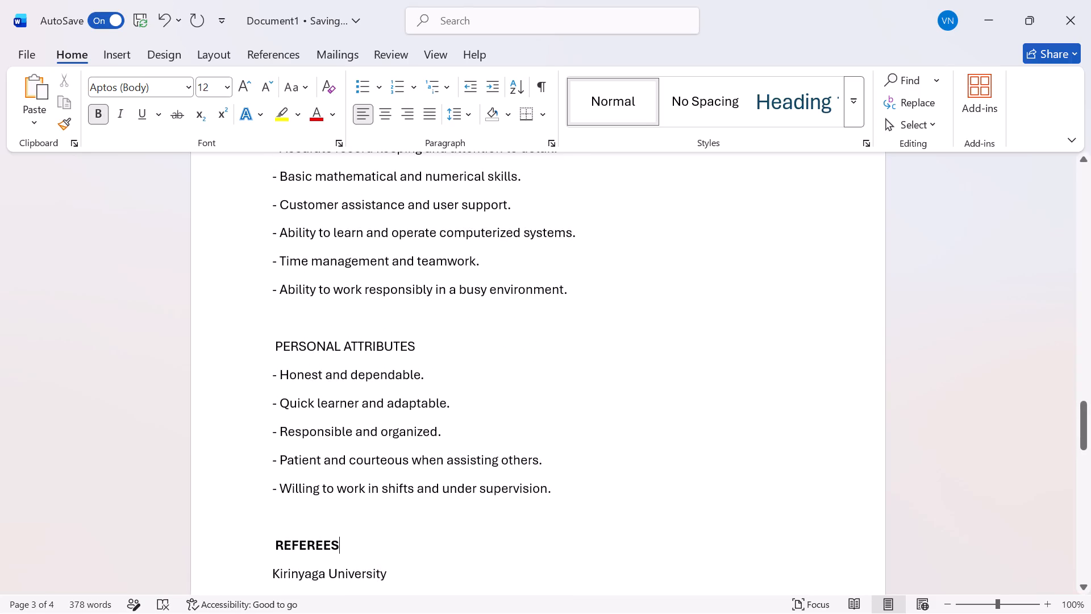
drag(420, 347, 283, 354)
click(298, 325)
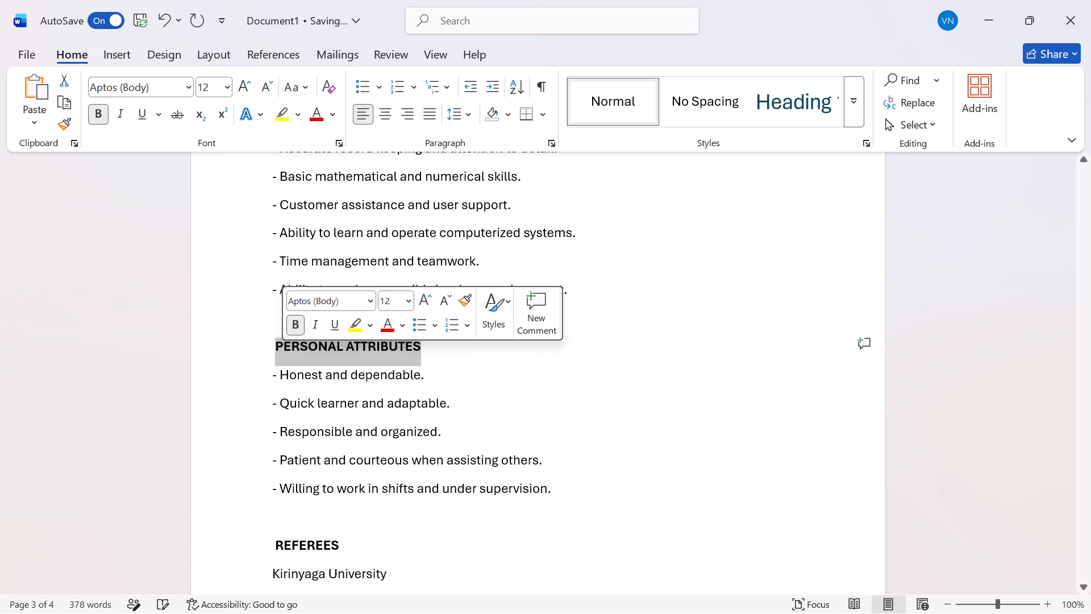
click(459, 252)
Make the KEY SKILLS heading bold.
scroll(459, 252, up, 3)
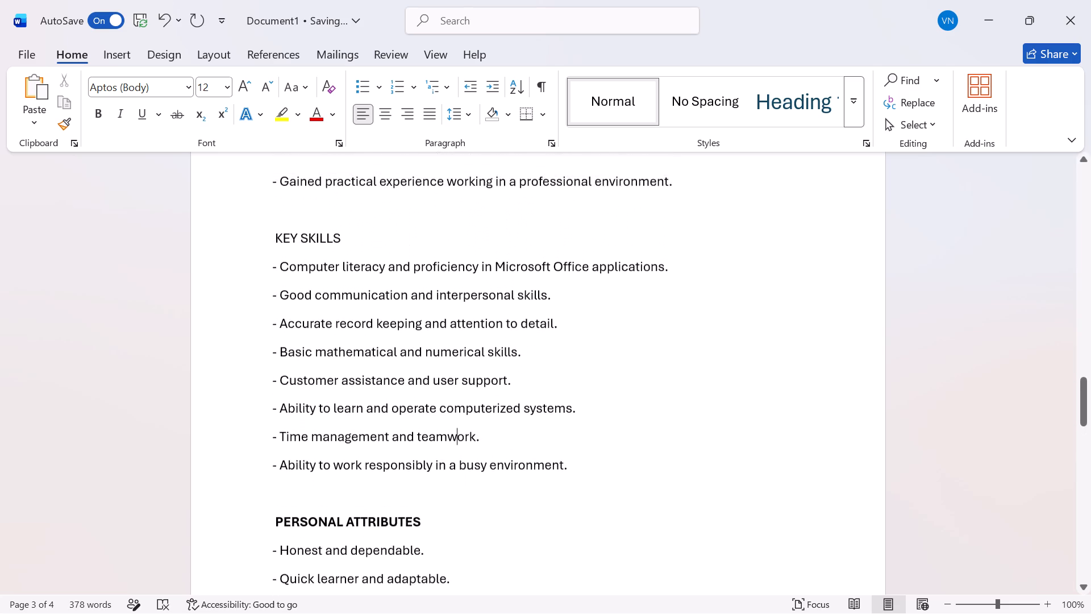
scroll(459, 252, up, 1)
drag(360, 295, 271, 303)
click(281, 276)
click(415, 337)
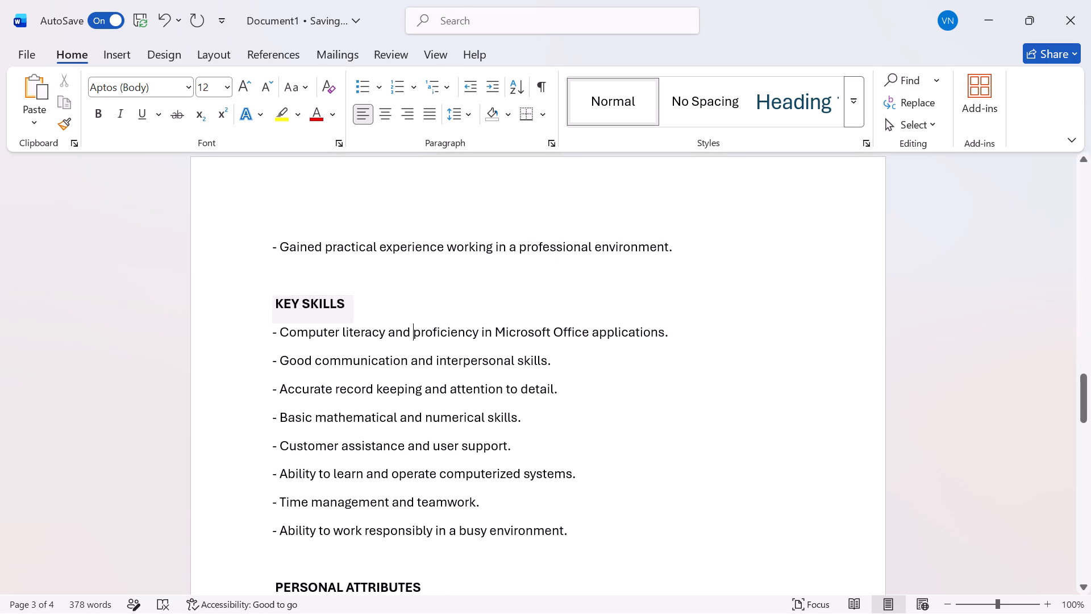
Insert a page break before the WORK EXPERIENCE heading so it starts on the same page as the CRA Group entry.
scroll(415, 337, up, 3)
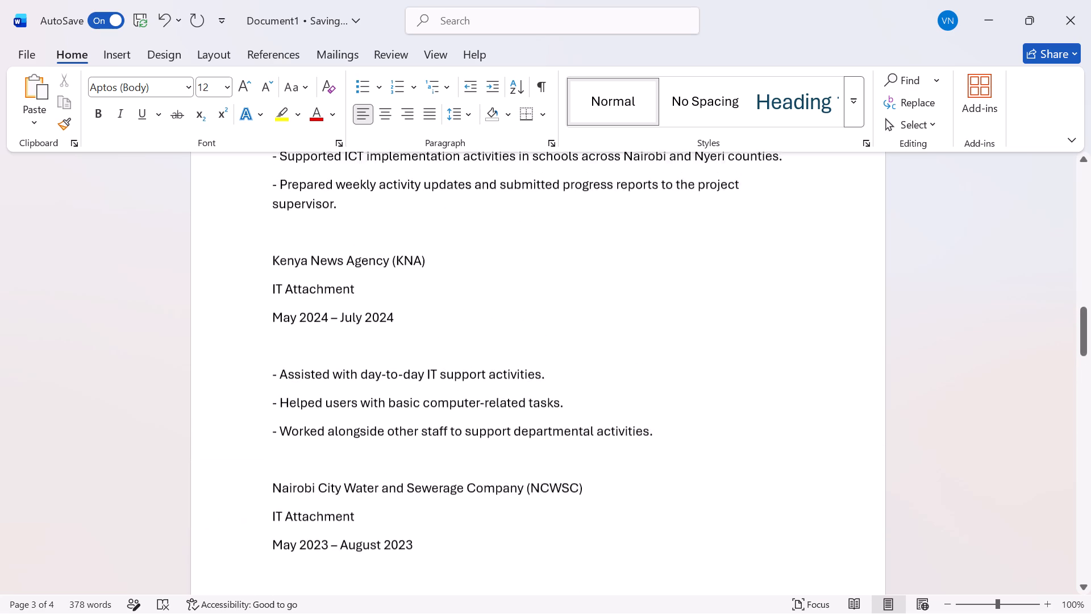
scroll(415, 337, up, 4)
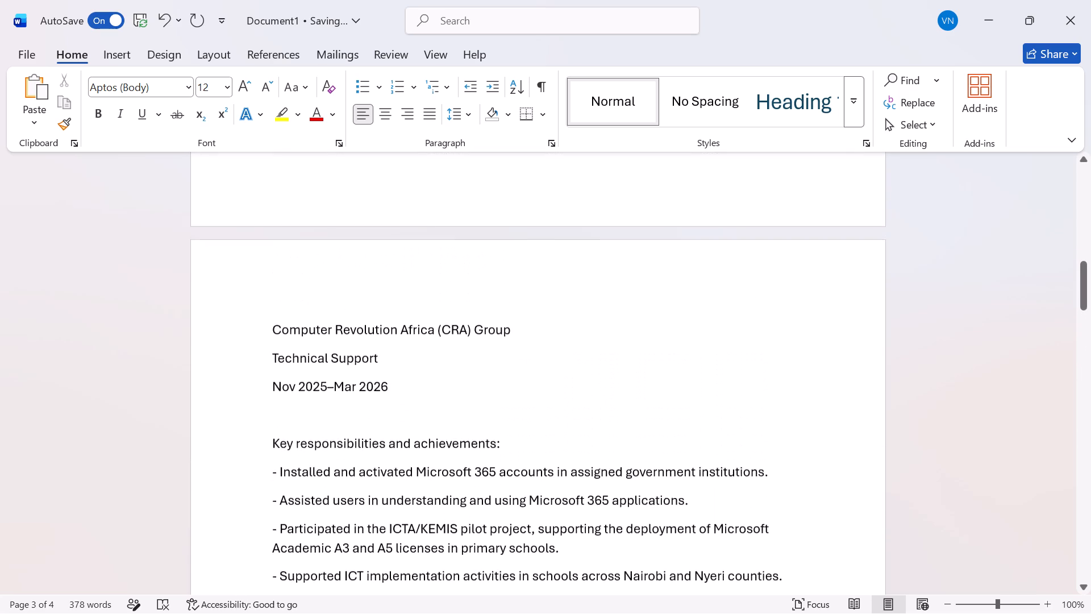
scroll(415, 337, up, 4)
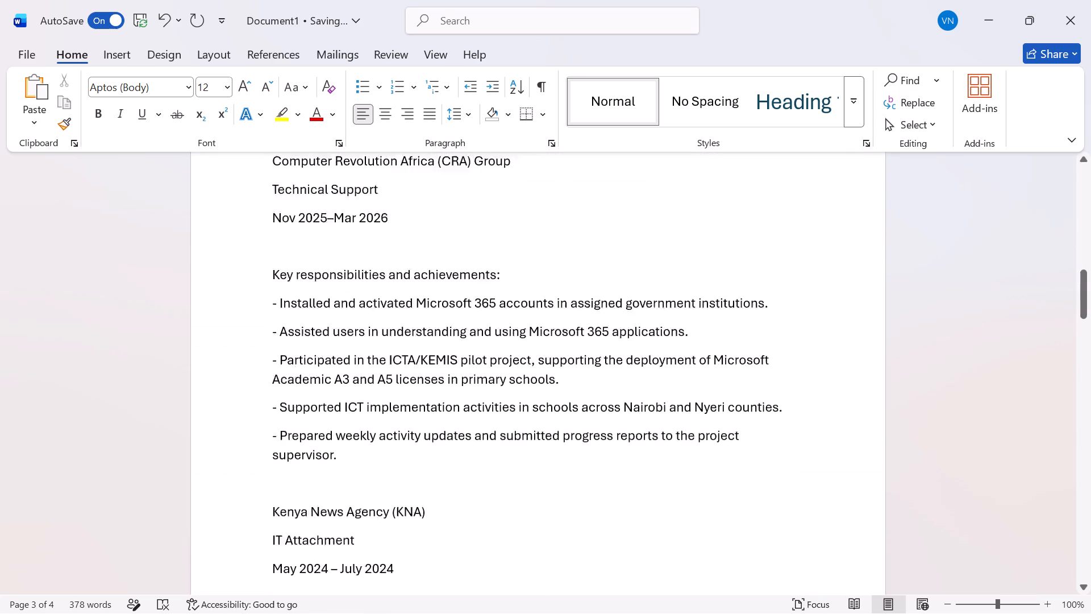
scroll(415, 337, up, 2)
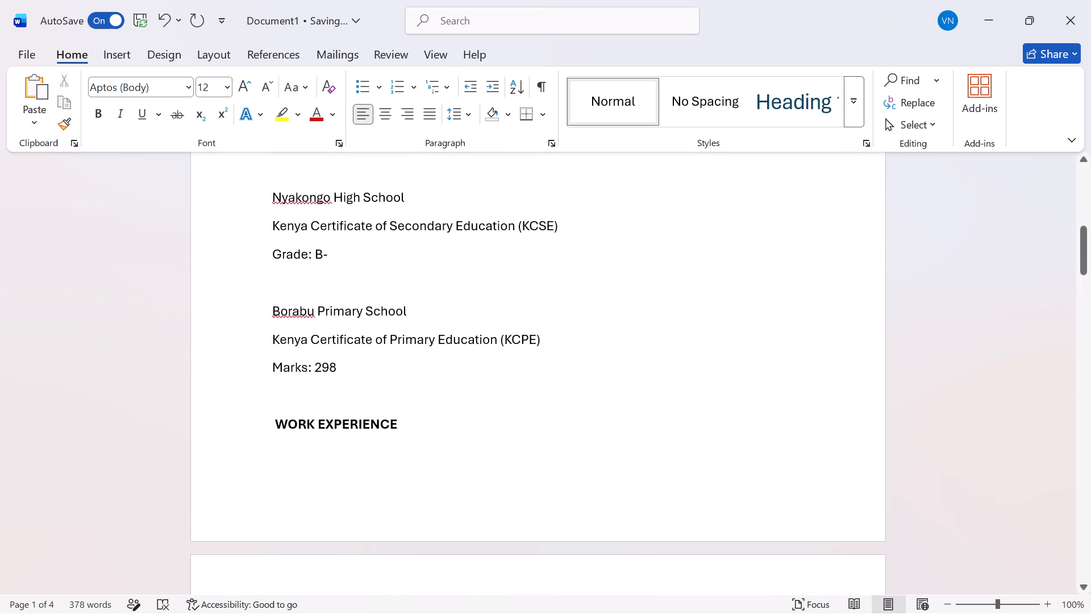
click(270, 422)
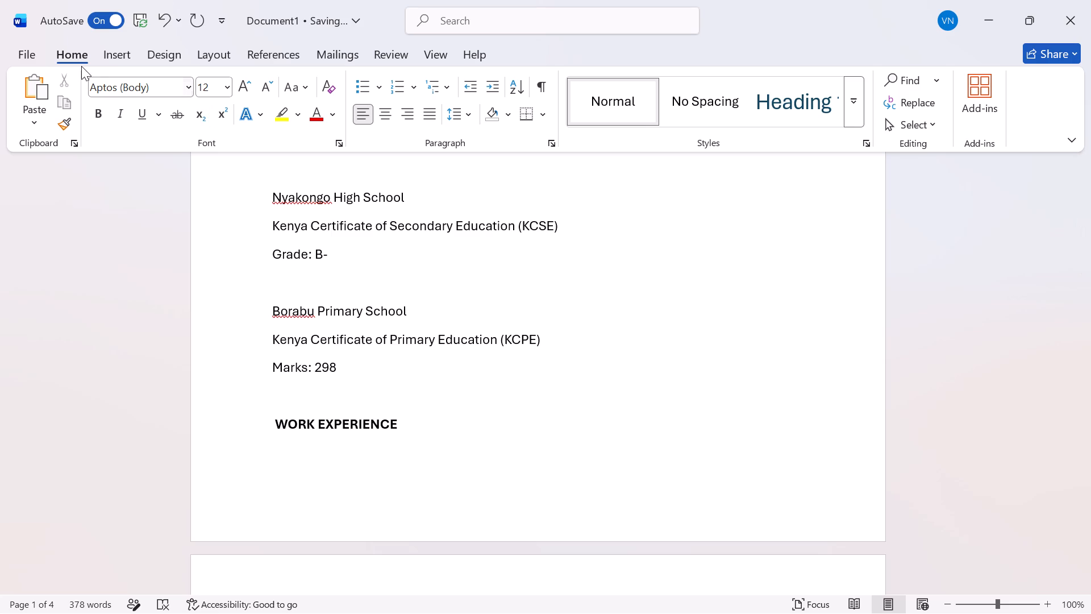
click(121, 57)
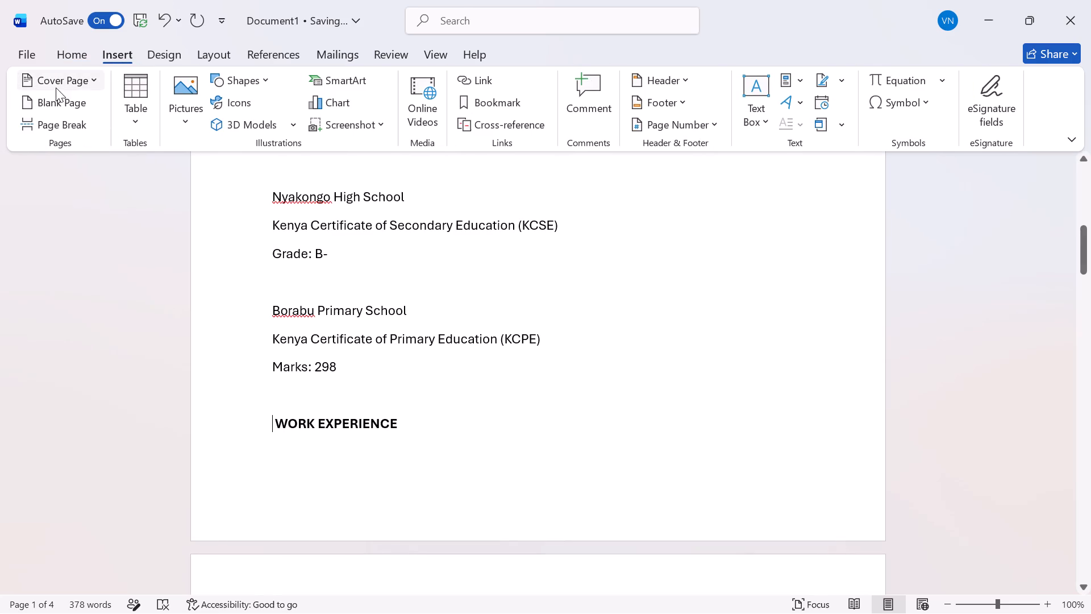
click(62, 124)
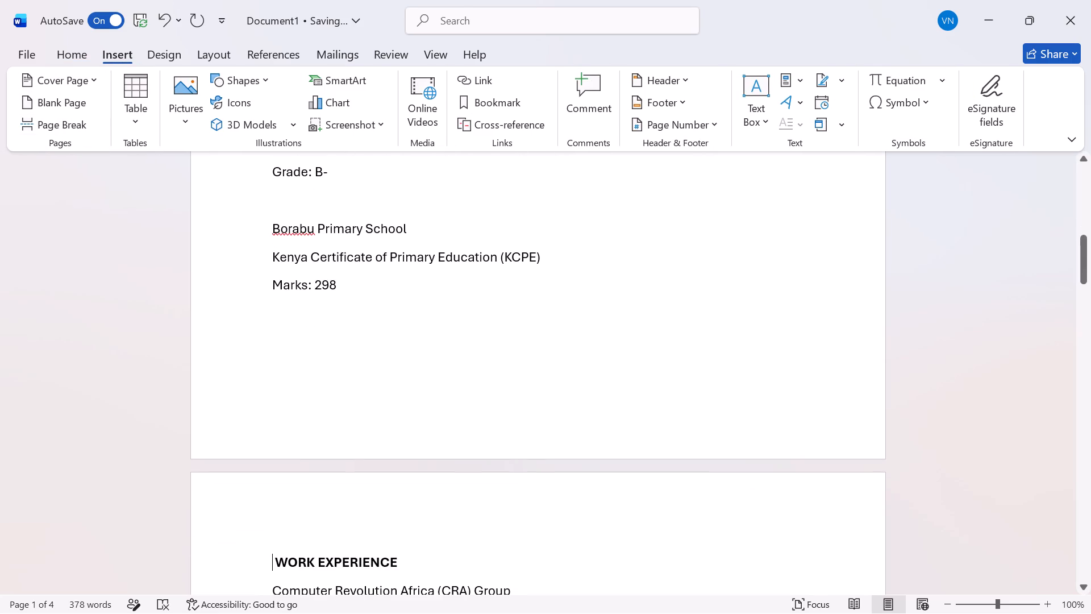
Insert an empty line between the PERSONAL ATTRIBUTES heading and its first list item.
scroll(347, 279, down, 3)
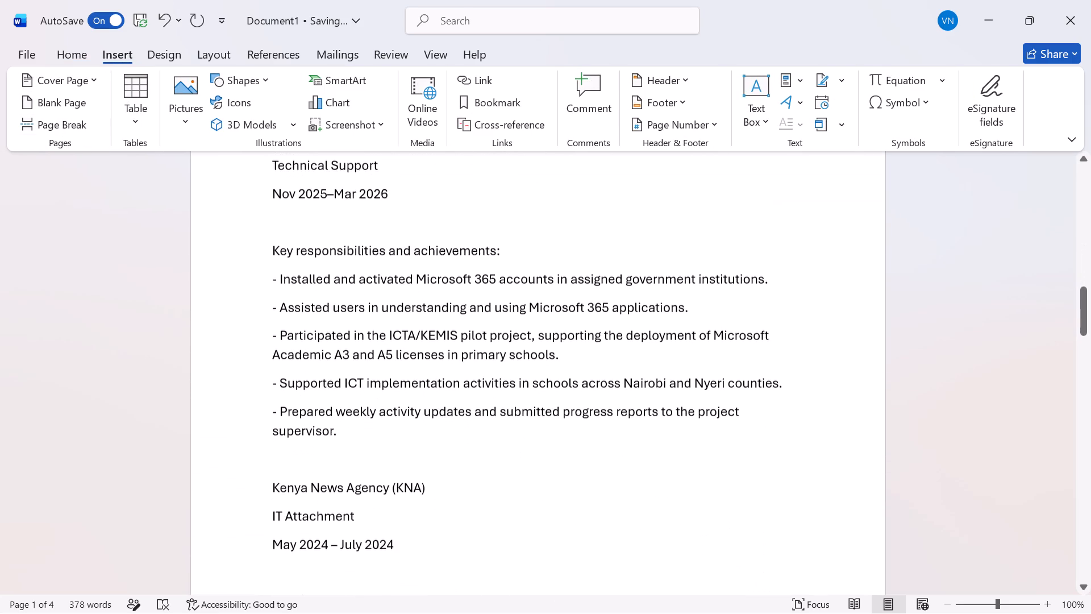
scroll(347, 279, down, 8)
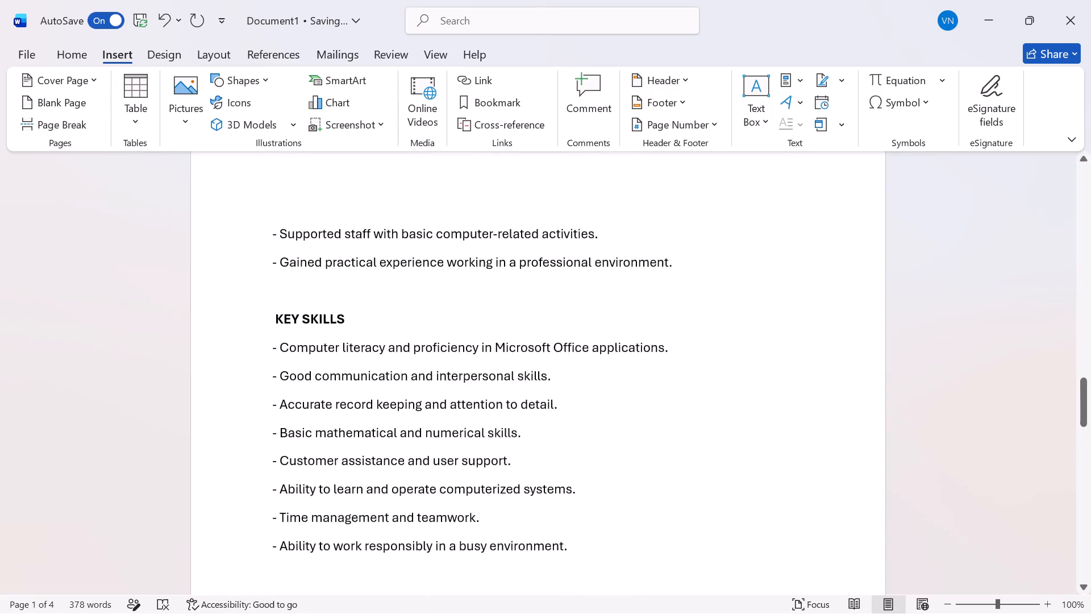
scroll(347, 279, down, 6)
scroll(347, 279, up, 1)
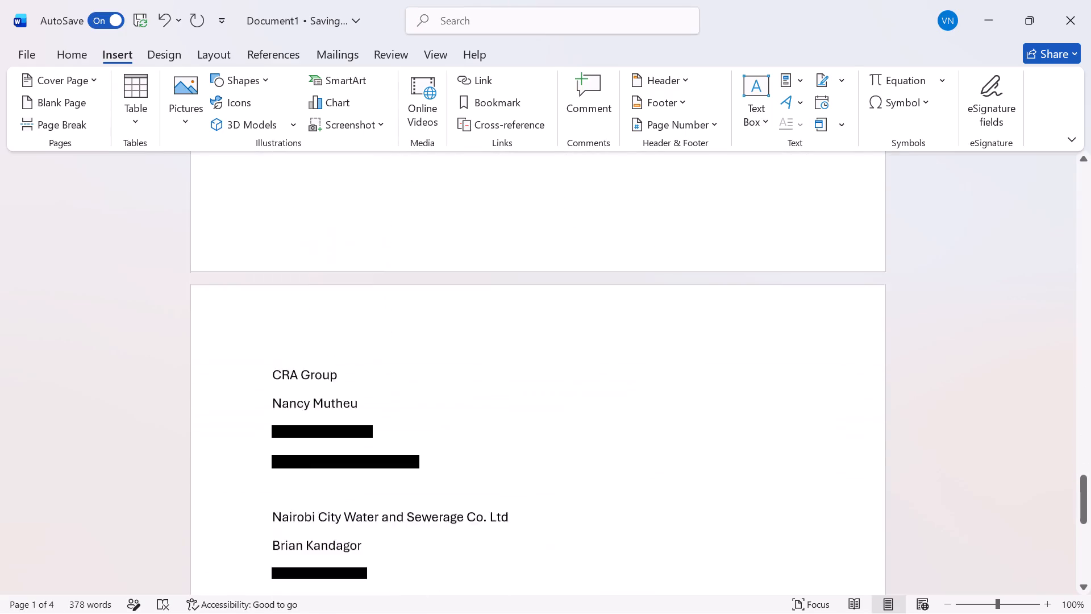
scroll(347, 279, up, 2)
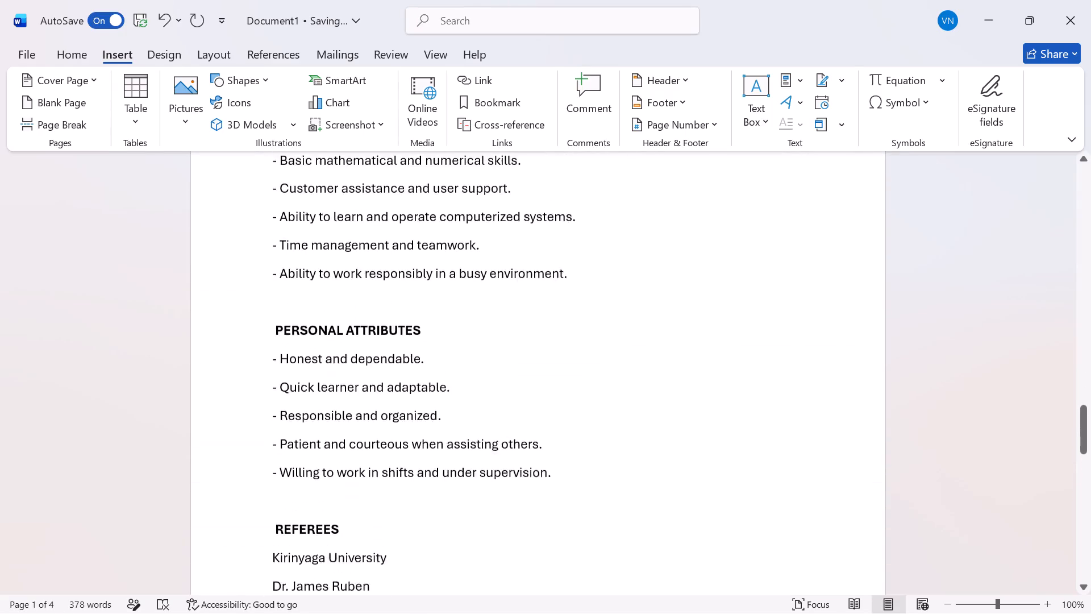
scroll(347, 279, up, 1)
scroll(347, 279, right, 1)
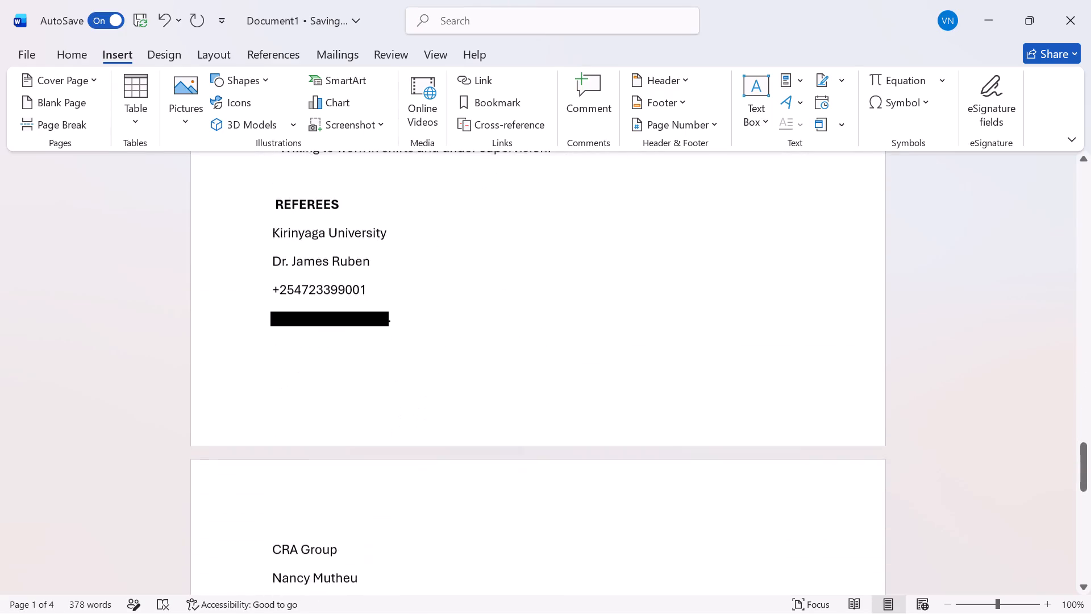
scroll(347, 279, right, 1)
scroll(347, 279, up, 1)
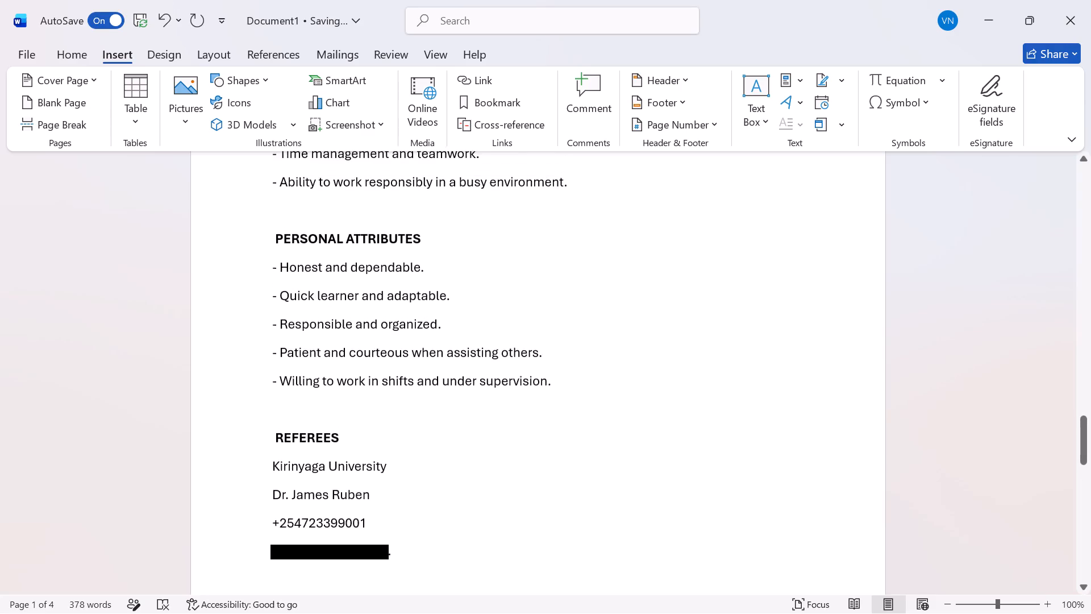
scroll(347, 279, up, 1)
click(436, 259)
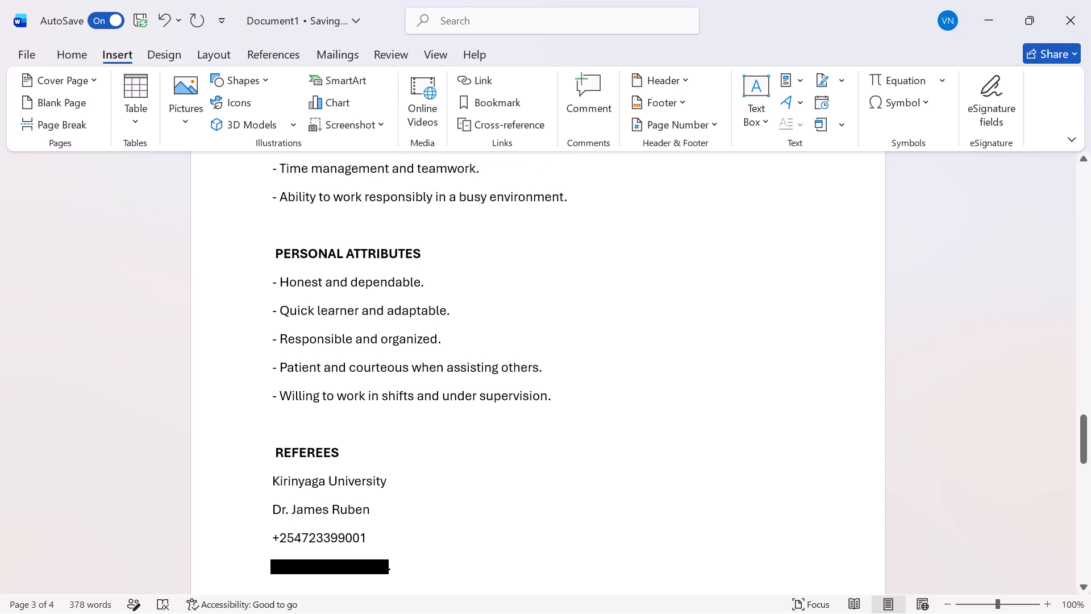
key(Return)
Insert an empty line between the KEY SKILLS heading and its first list item.
scroll(472, 246, up, 1)
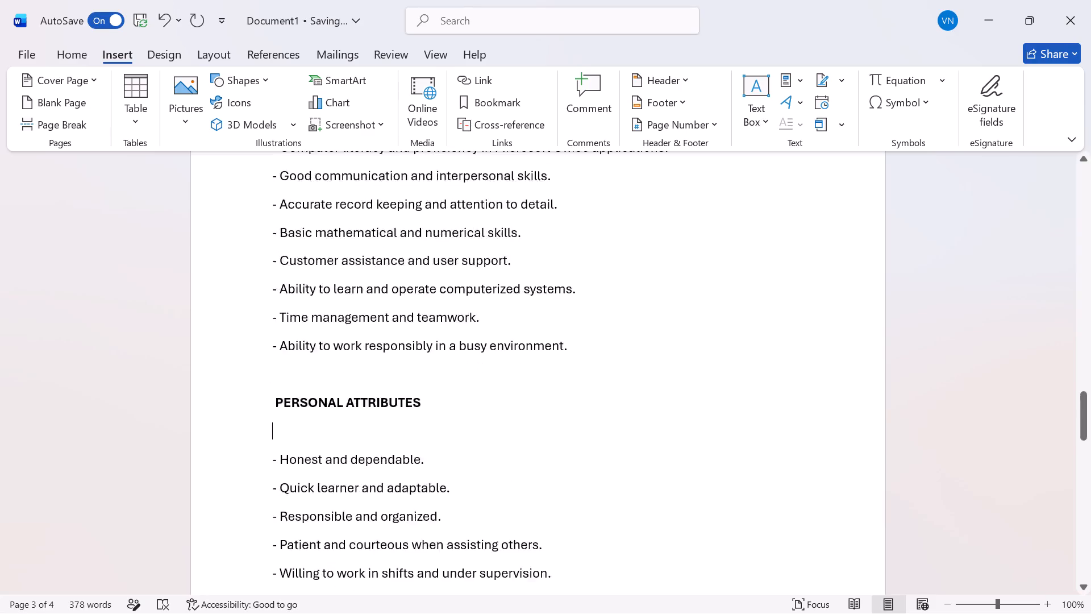
scroll(472, 246, up, 1)
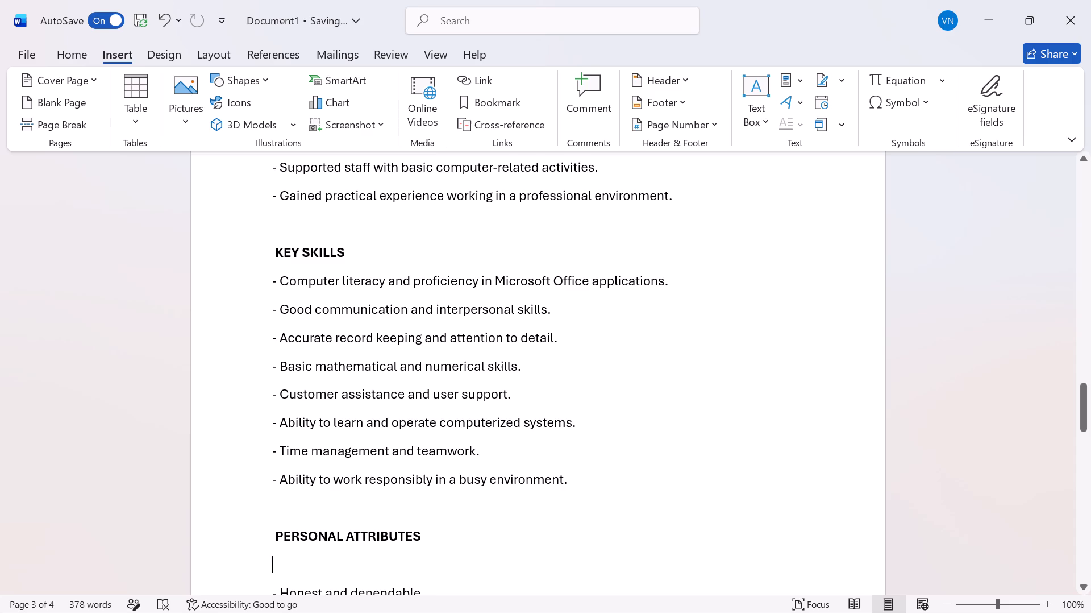
click(363, 259)
key(Return)
Insert an empty line between the WORK EXPERIENCE heading and the Computer Revolution Africa (CRA) Group entry.
scroll(423, 211, up, 2)
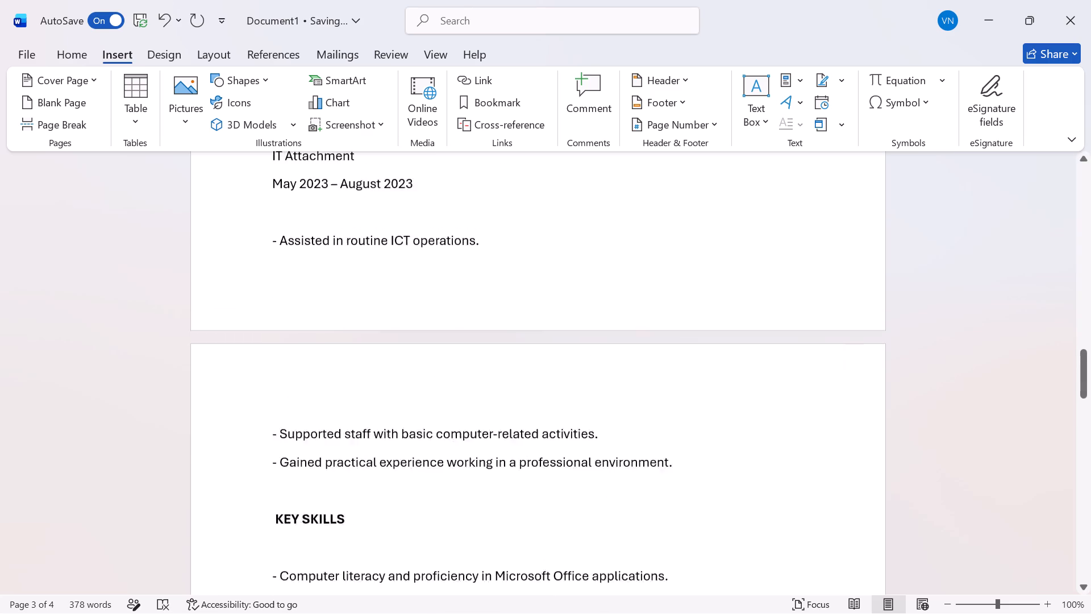
scroll(423, 211, up, 5)
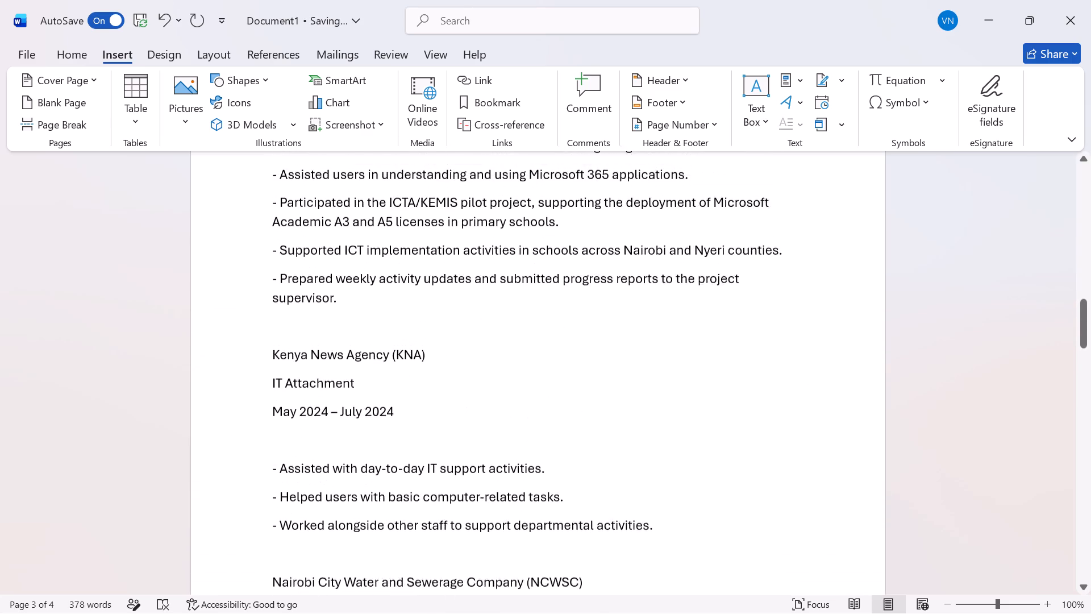
scroll(423, 211, up, 3)
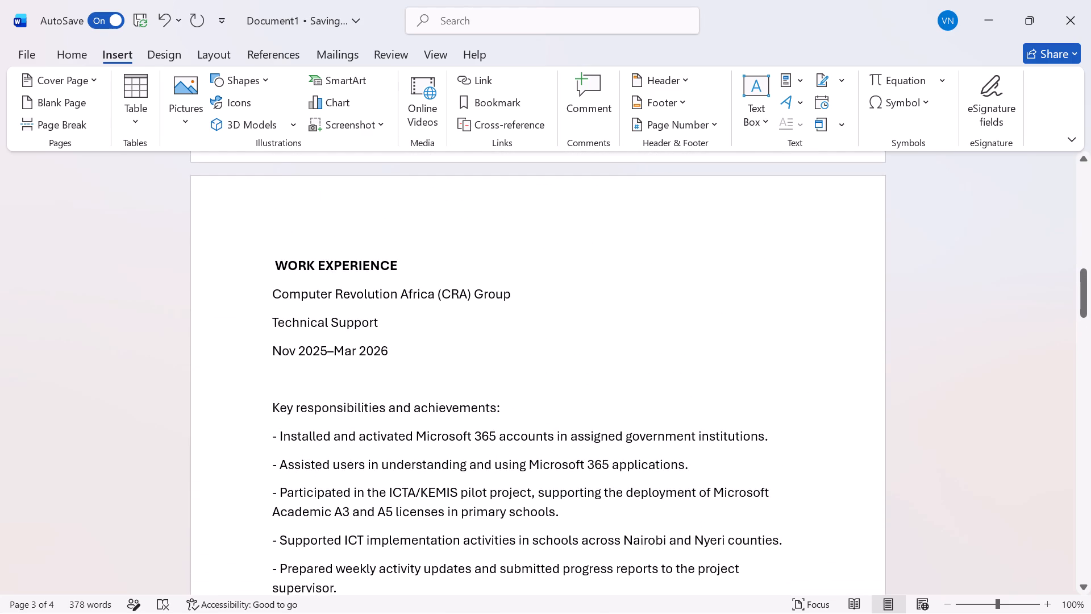
drag(409, 263, 407, 269)
key(Return)
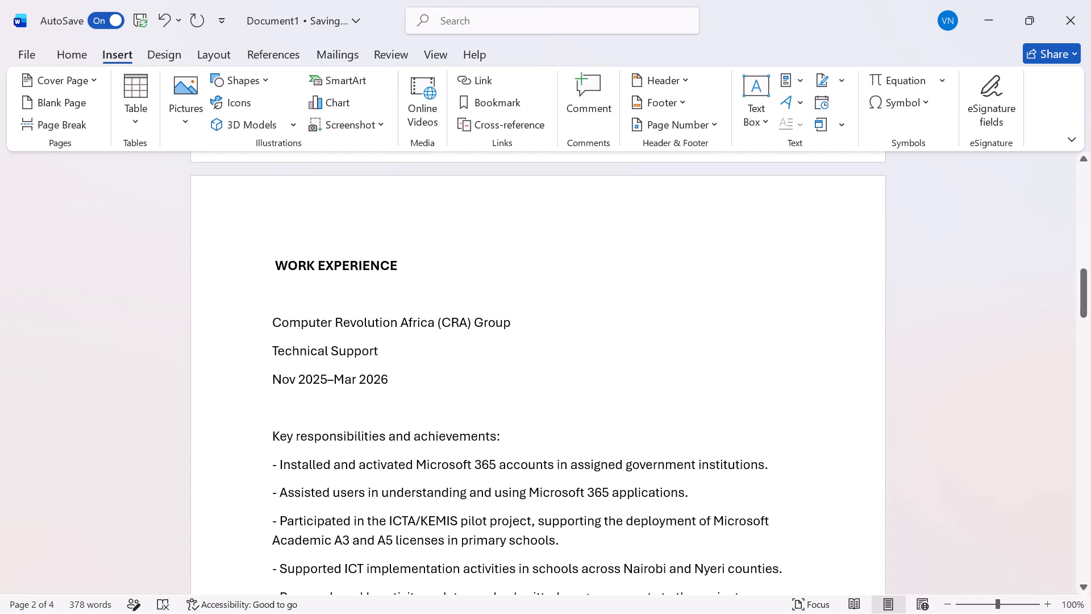
Insert an empty line between the EDUCATION heading and the Kirinyaga University entry.
scroll(437, 305, up, 6)
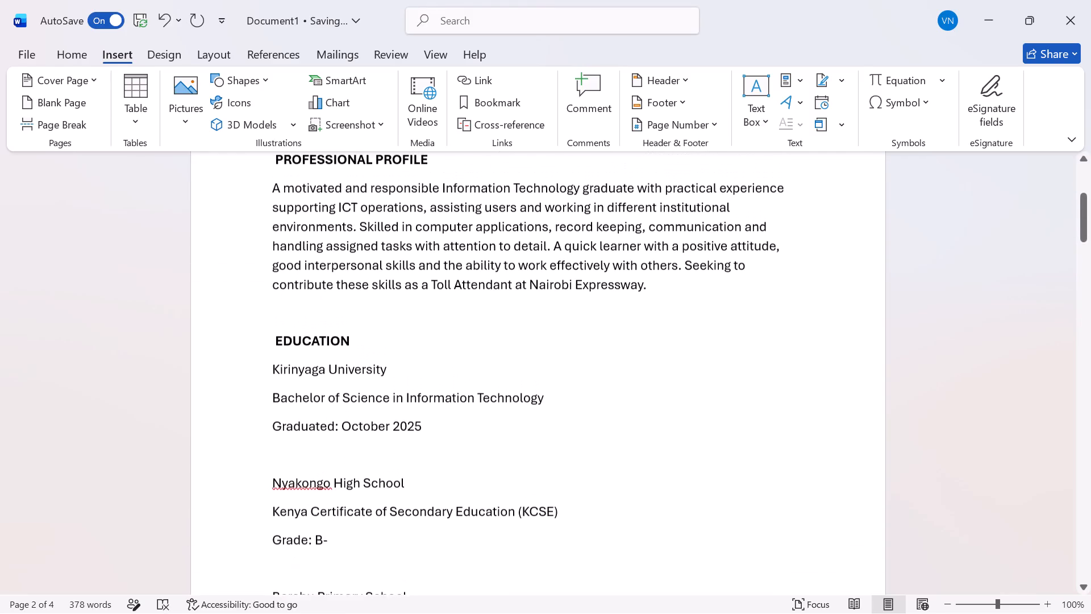
click(376, 339)
key(Return)
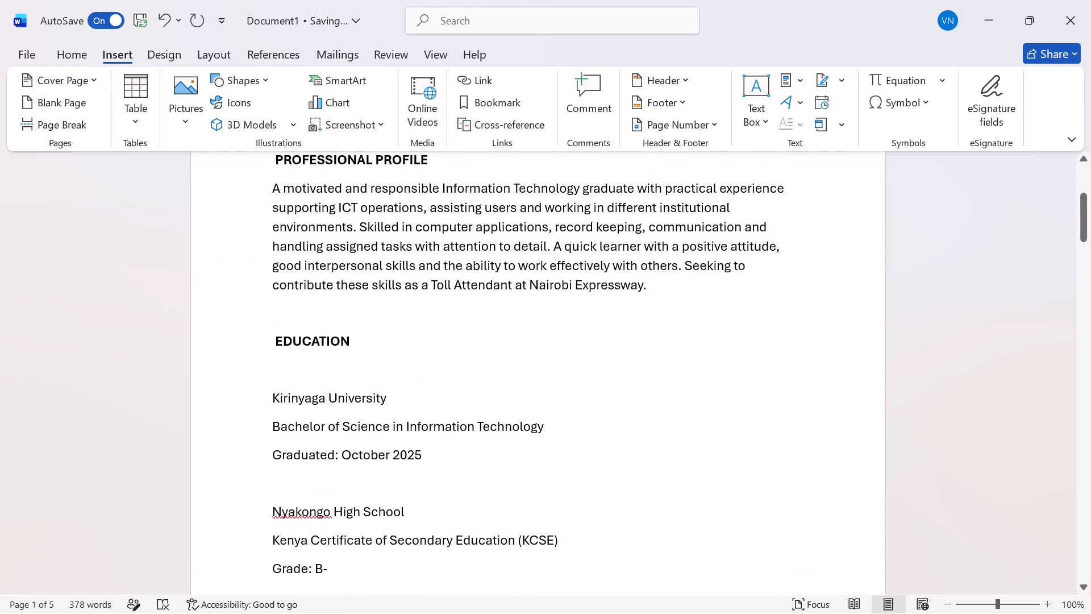
Insert an empty line between the PROFESSIONAL PROFILE heading and its paragraph.
scroll(381, 268, up, 1)
click(438, 307)
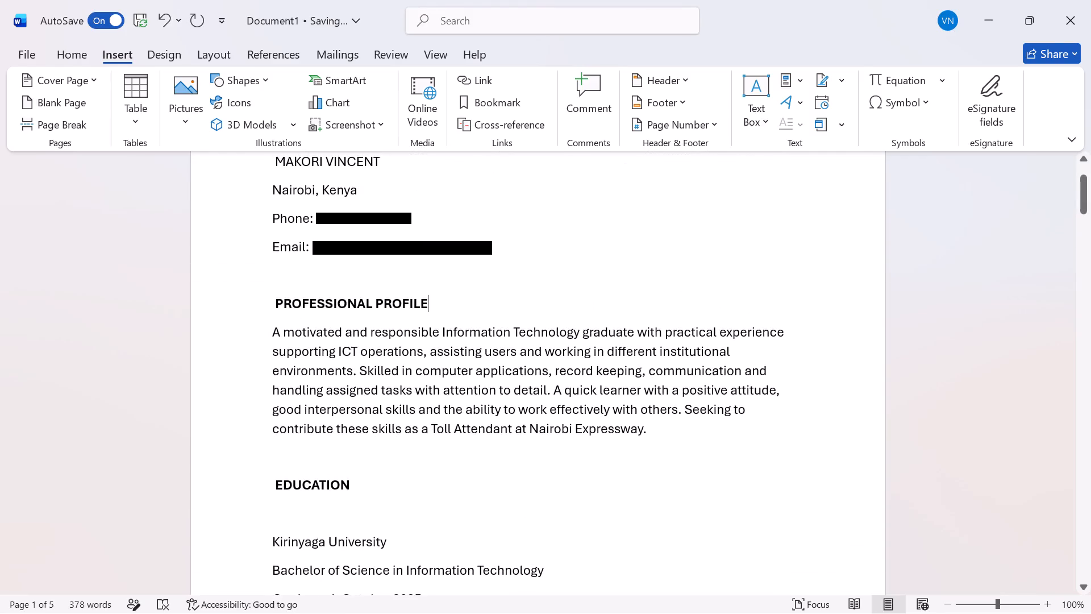
key(Return)
Review the spacing and page breaks from the work experience entries through the REFEREES section.
scroll(438, 307, down, 20)
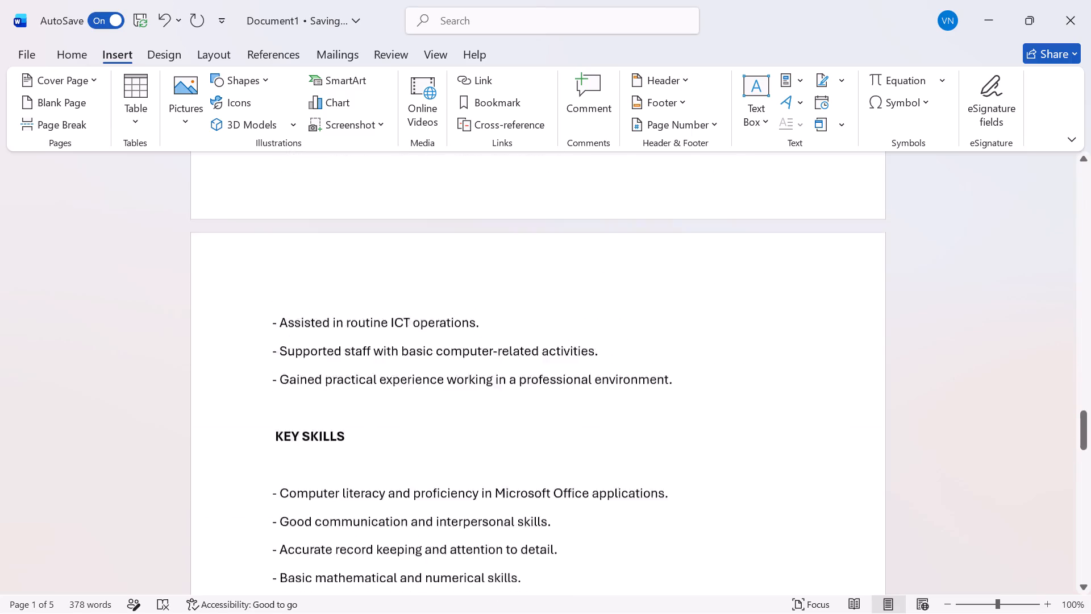
scroll(438, 307, down, 17)
scroll(438, 307, up, 3)
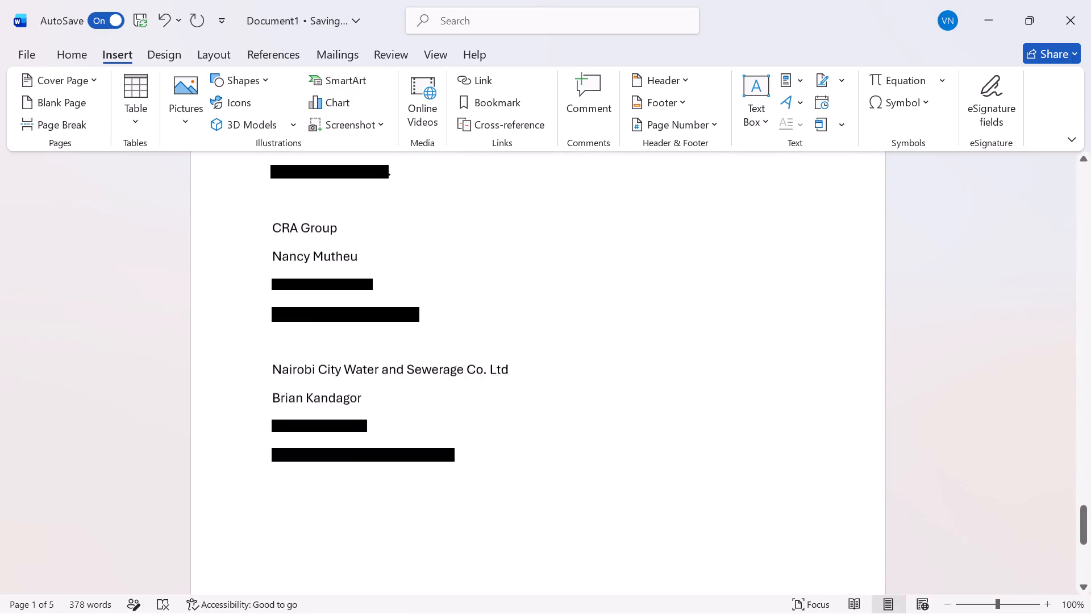
scroll(438, 307, up, 7)
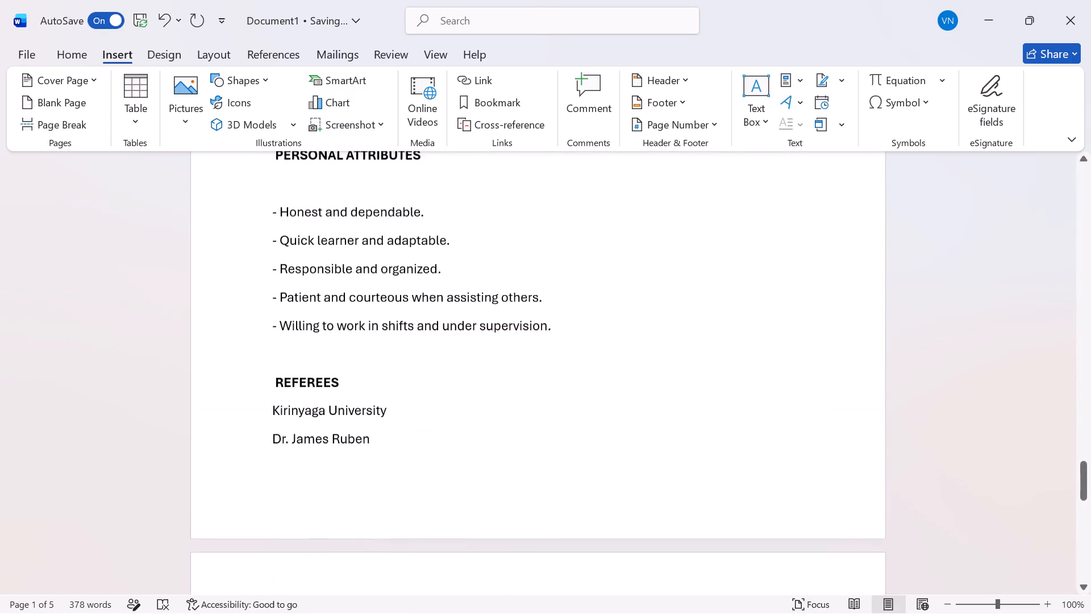
scroll(438, 307, up, 4)
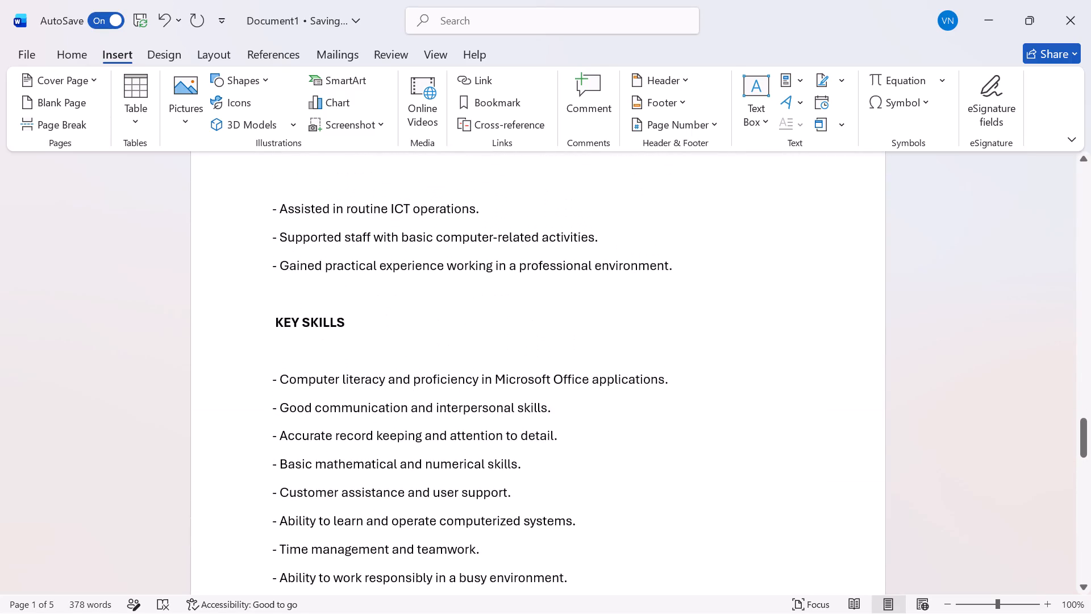
scroll(438, 307, down, 2)
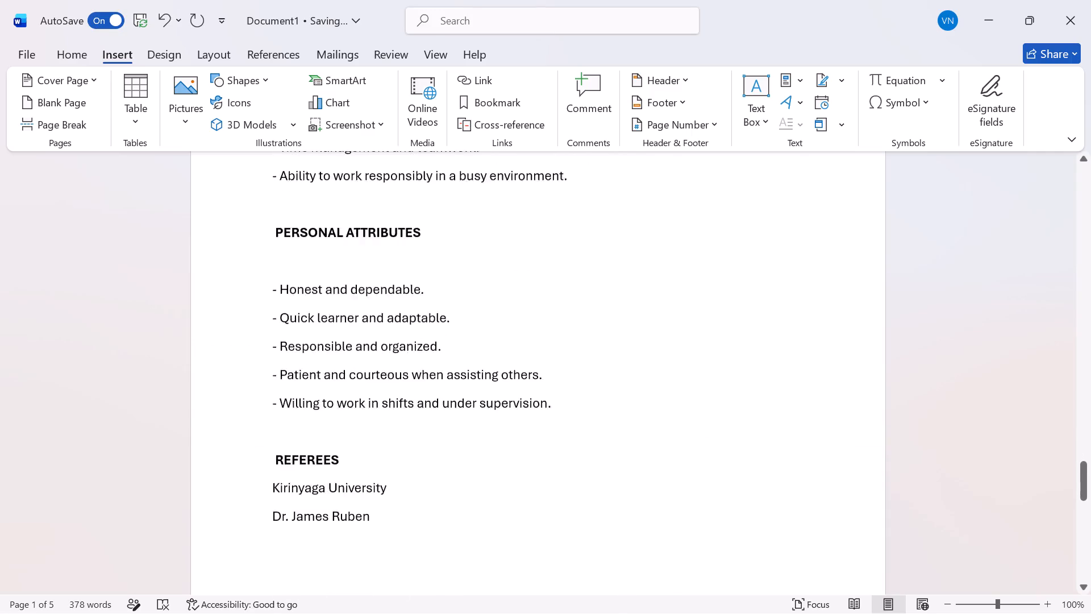
scroll(438, 307, down, 1)
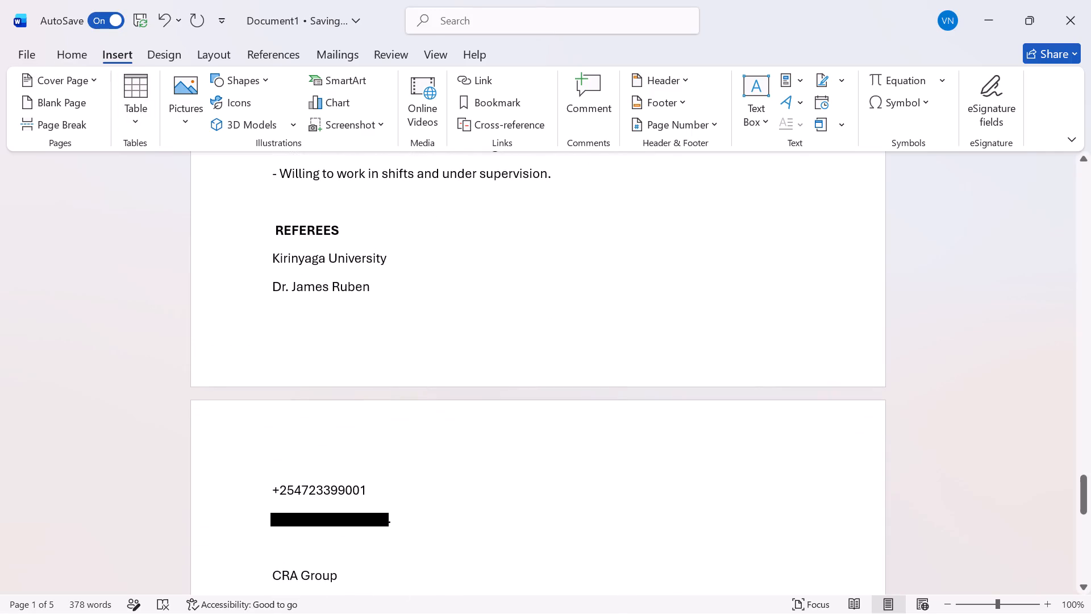
Insert a page break before the REFEREES heading so the section starts on a new page.
click(272, 230)
click(63, 123)
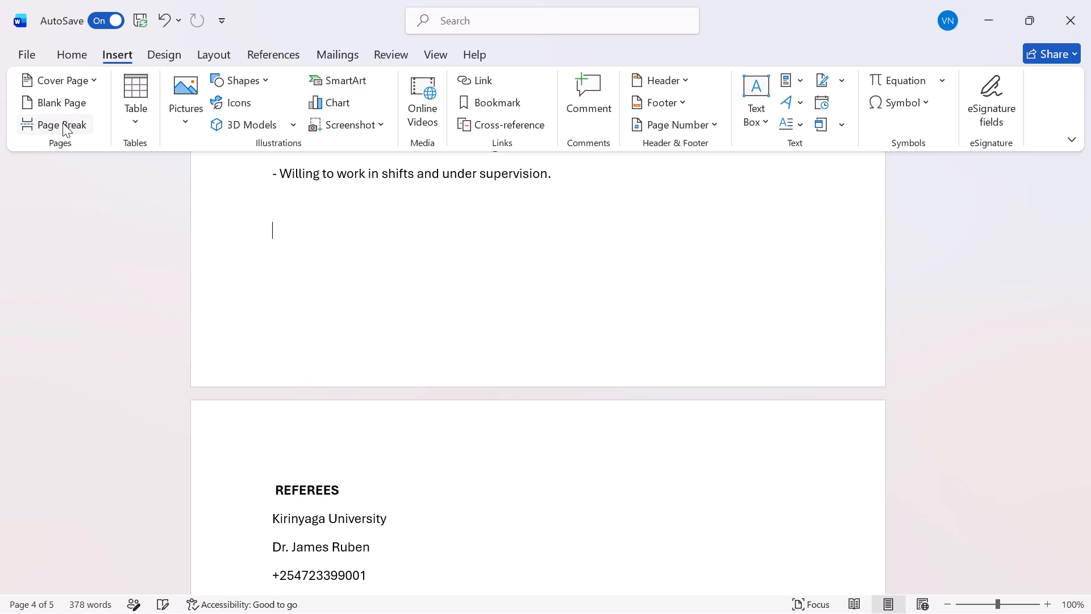
Review the page breaks and spacing from the WORK EXPERIENCE section through KEY SKILLS and the REFEREES page.
scroll(386, 393, down, 2)
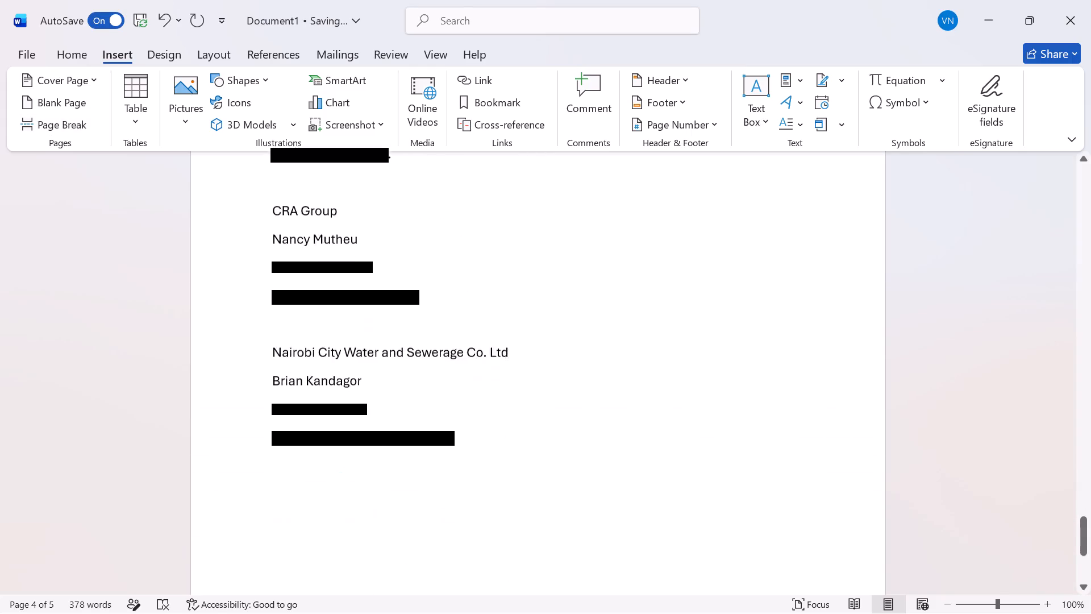
scroll(386, 393, up, 5)
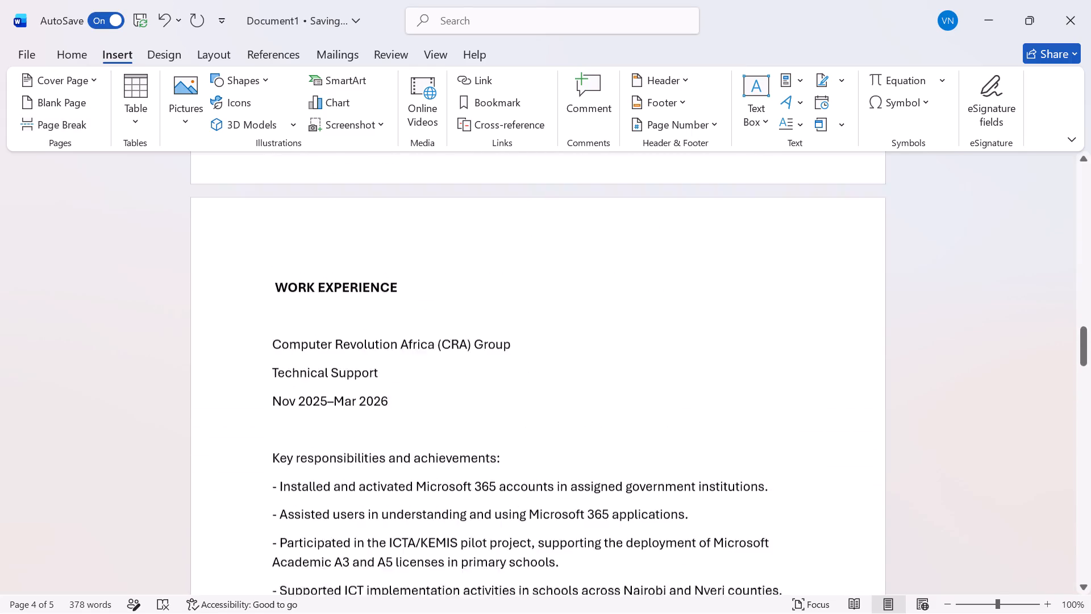
scroll(386, 393, up, 3)
scroll(386, 393, down, 9)
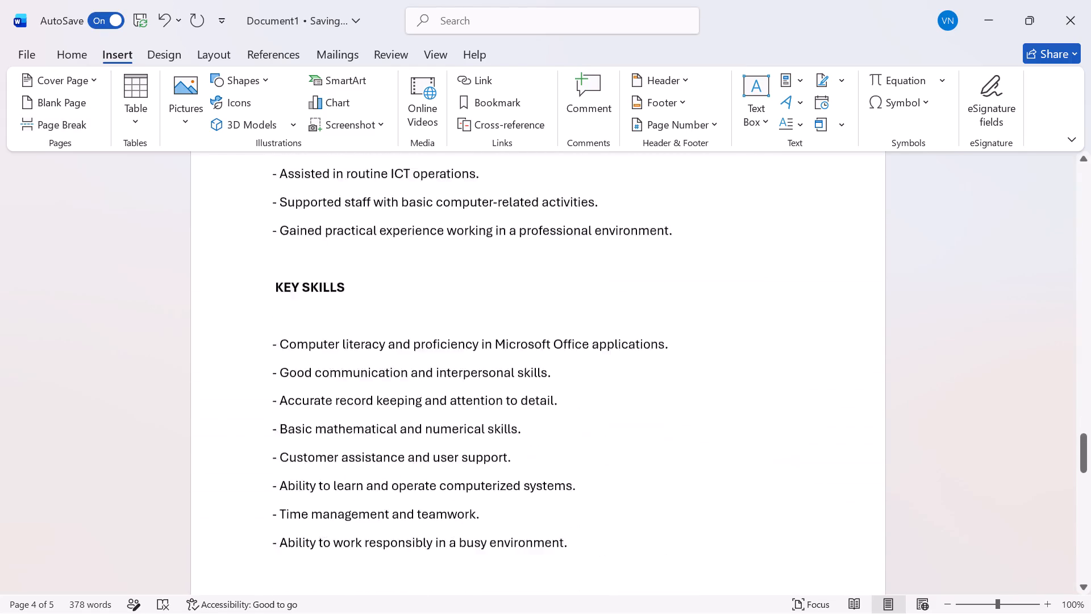
scroll(386, 393, down, 6)
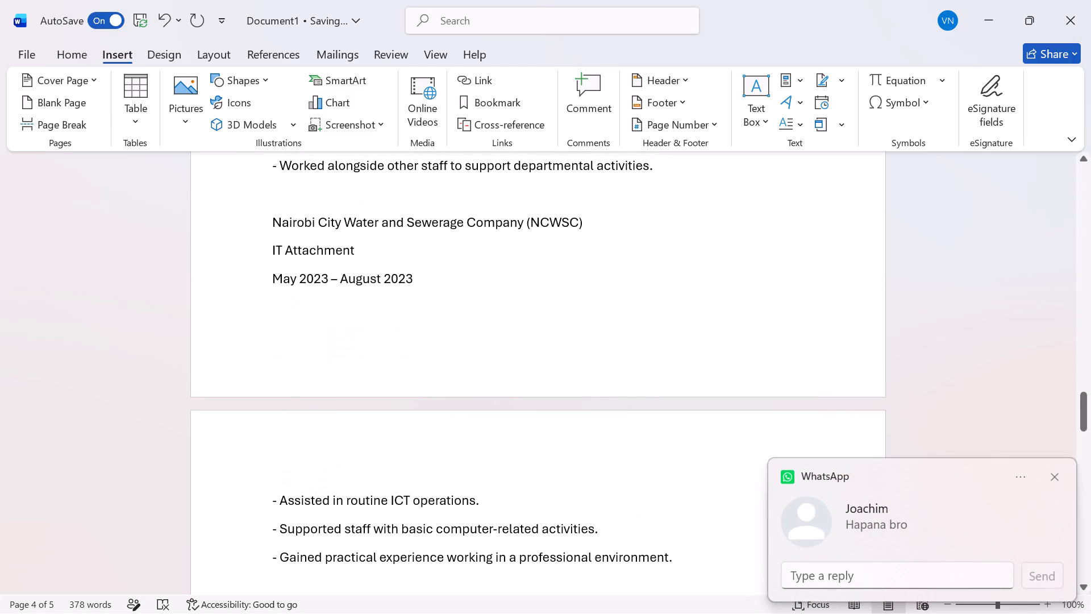
scroll(386, 393, down, 9)
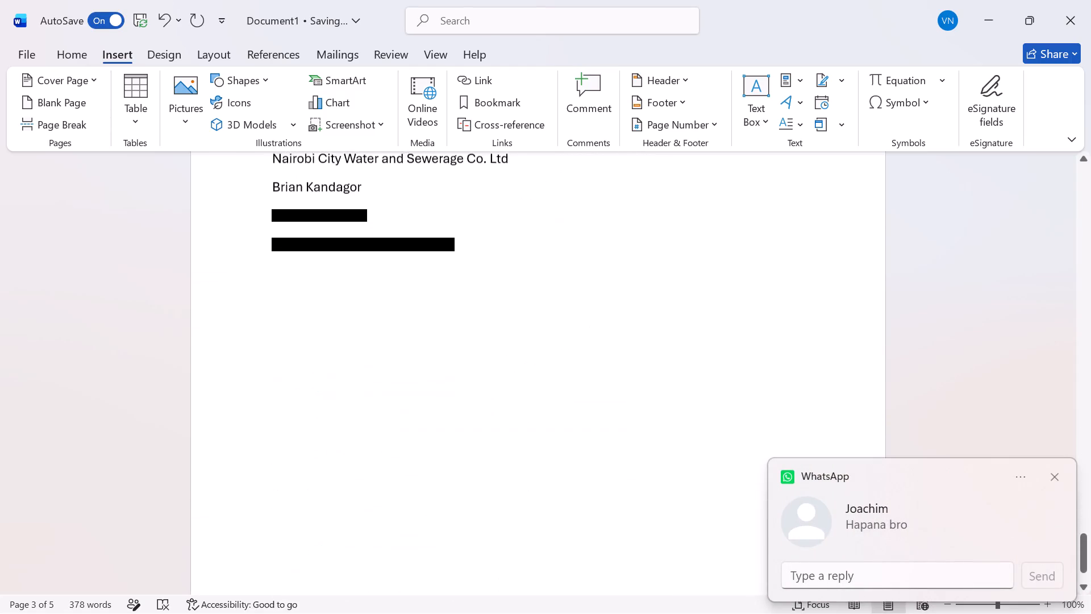
scroll(386, 393, down, 3)
scroll(386, 393, up, 1)
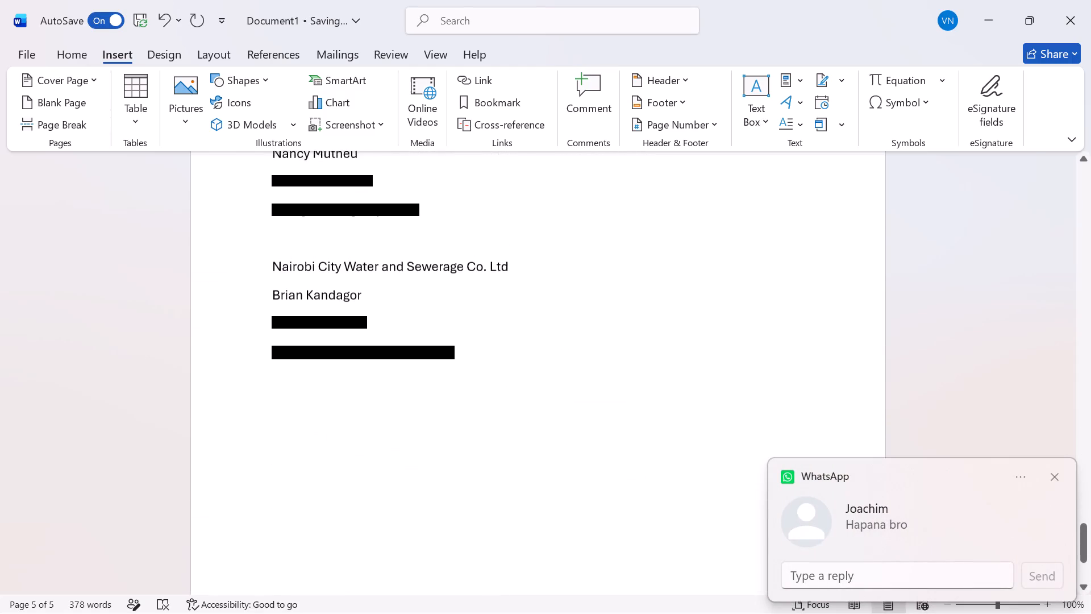
scroll(386, 393, up, 3)
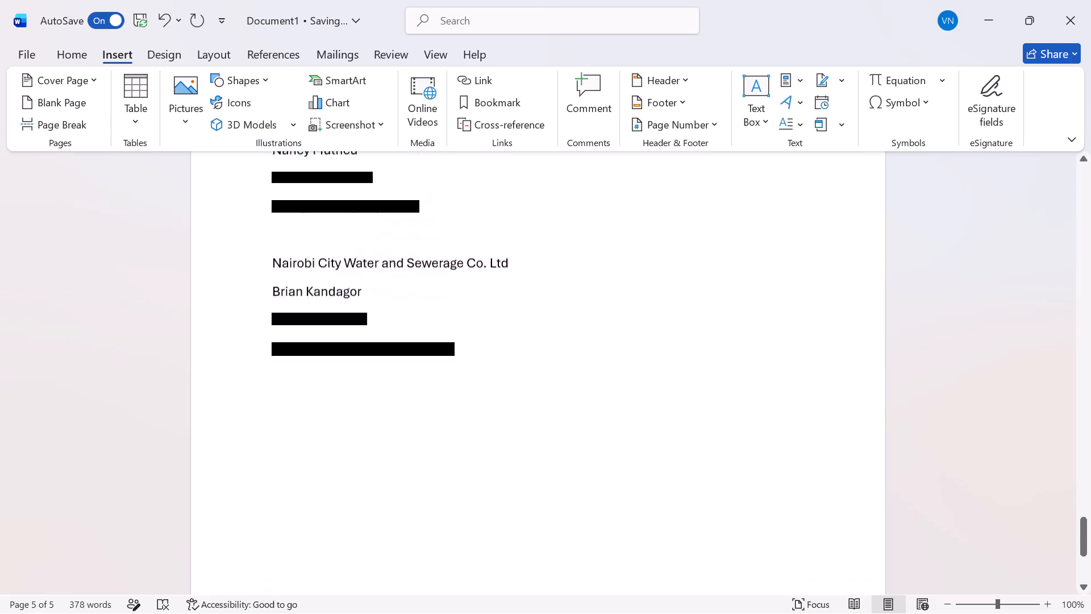
scroll(386, 393, up, 4)
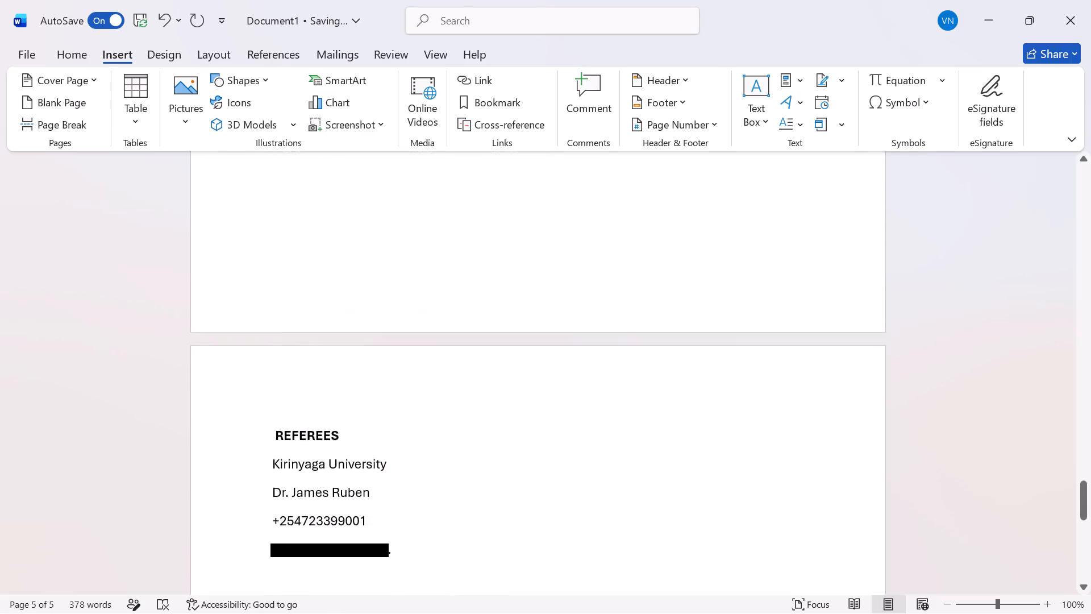
scroll(386, 393, up, 7)
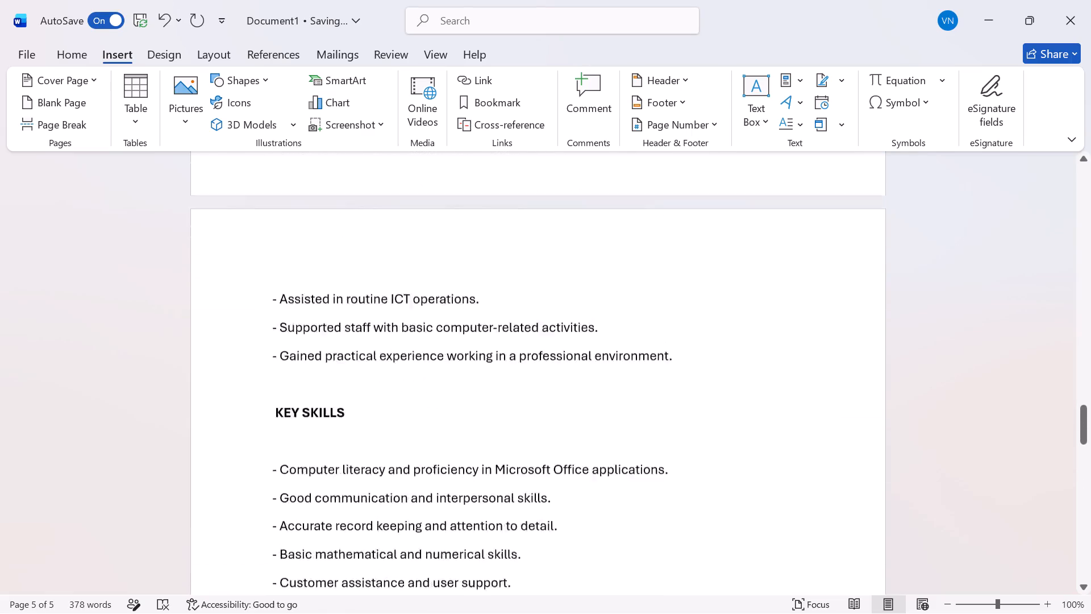
scroll(386, 393, up, 6)
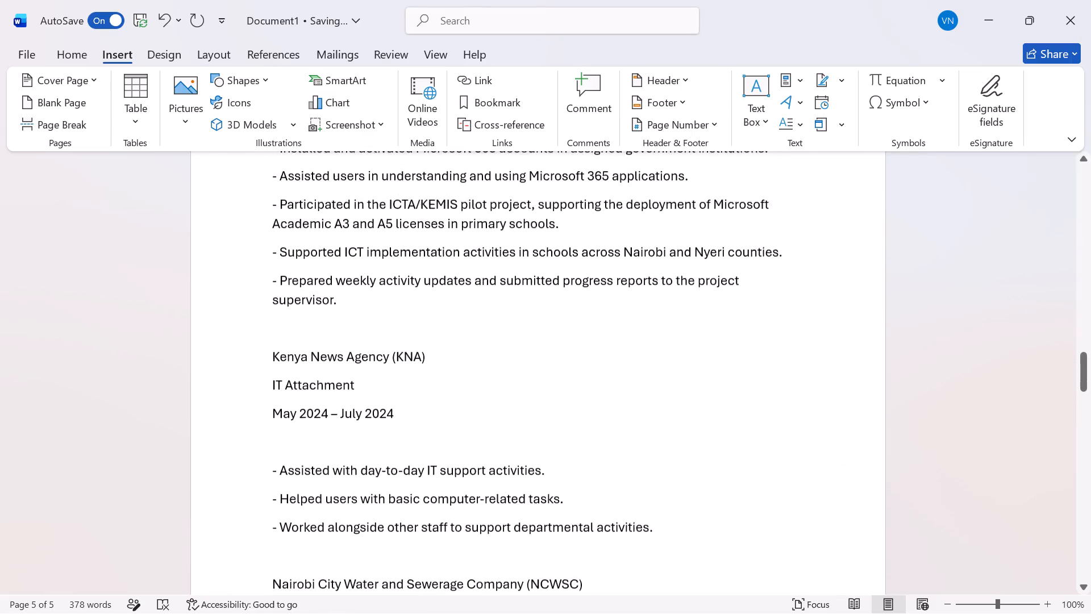
scroll(386, 393, up, 3)
scroll(386, 393, down, 1)
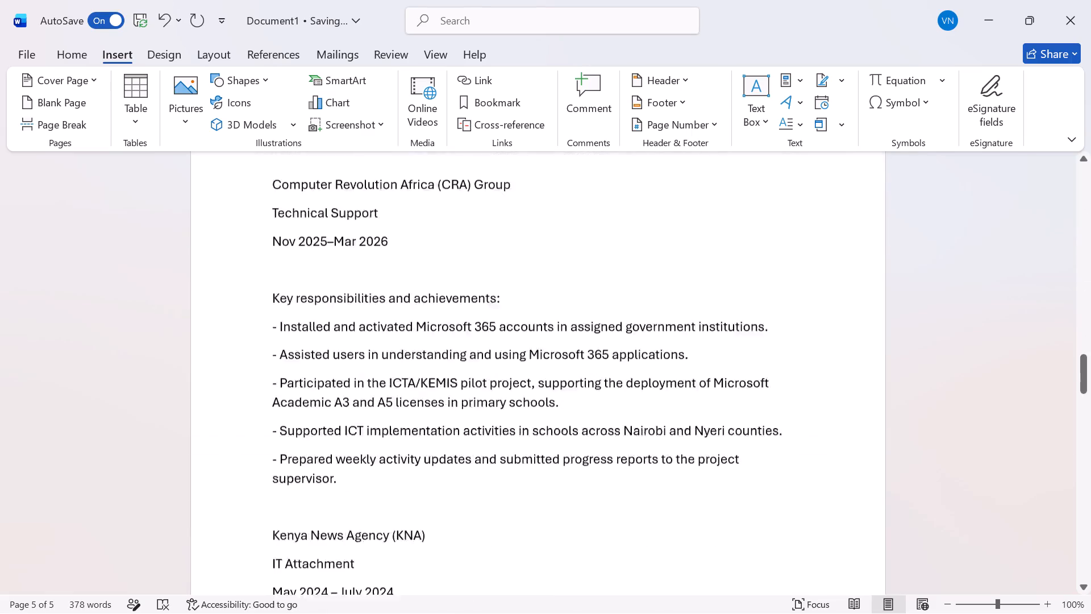
scroll(386, 393, up, 4)
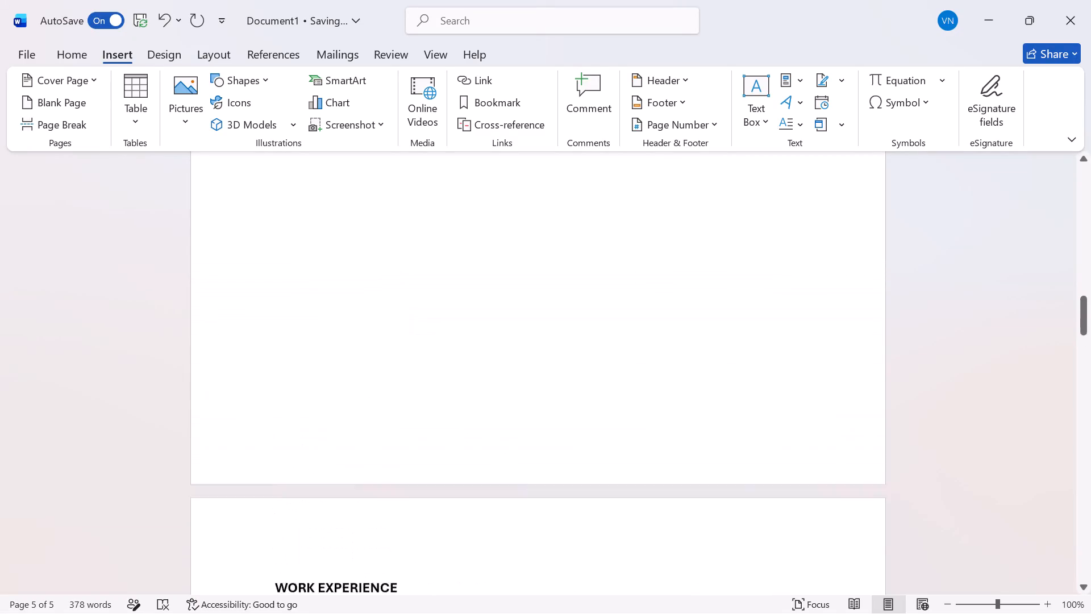
Remove the blank page between the Borabu Primary School entry and the WORK EXPERIENCE heading.
scroll(386, 393, up, 5)
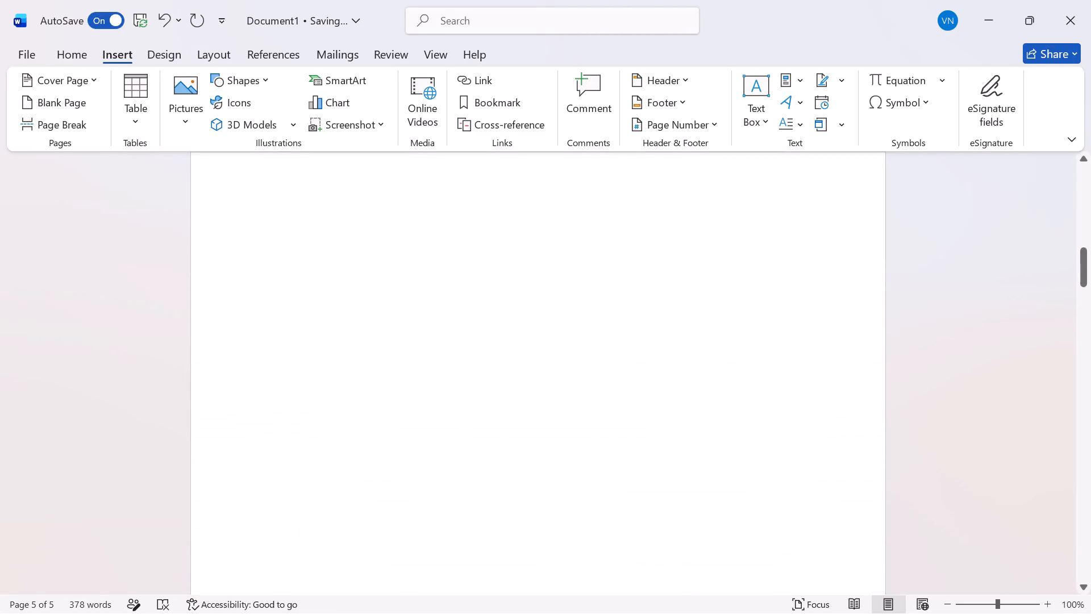
scroll(386, 393, up, 2)
click(386, 393)
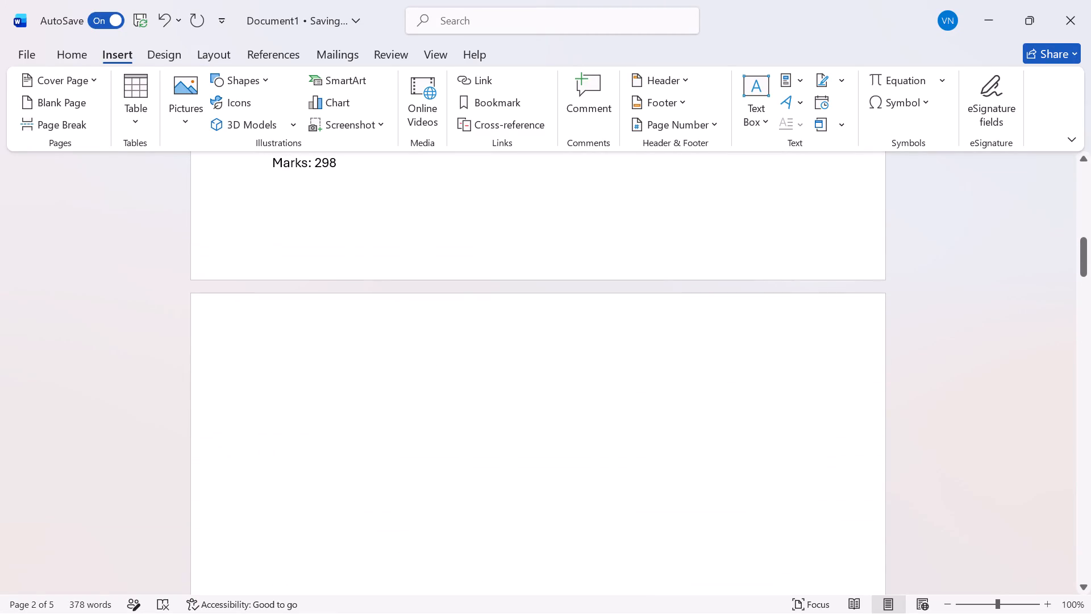
key(BackSpace)
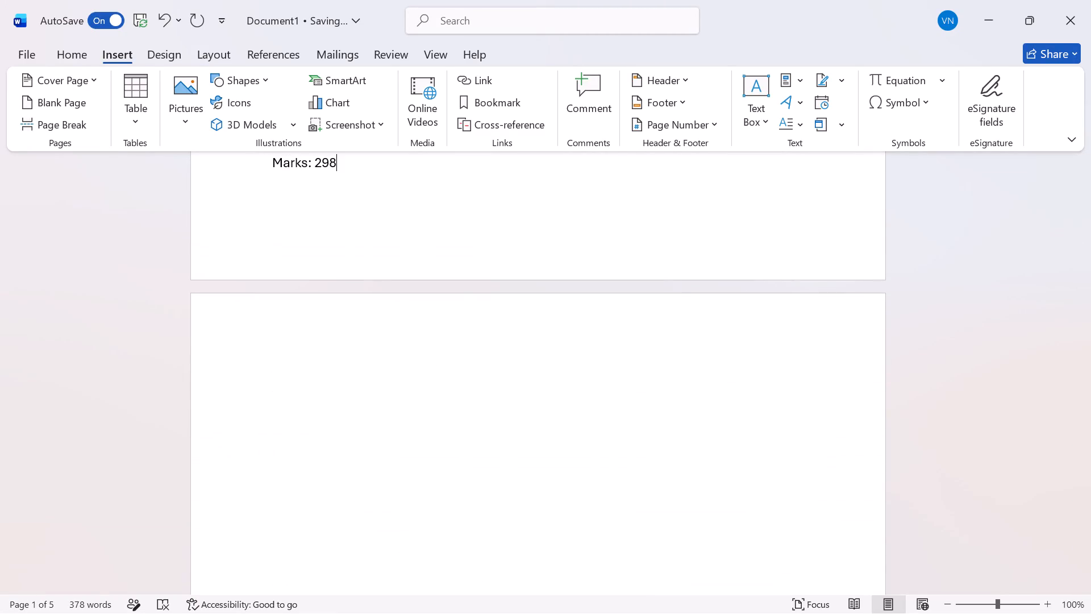
click(344, 406)
key(BackSpace)
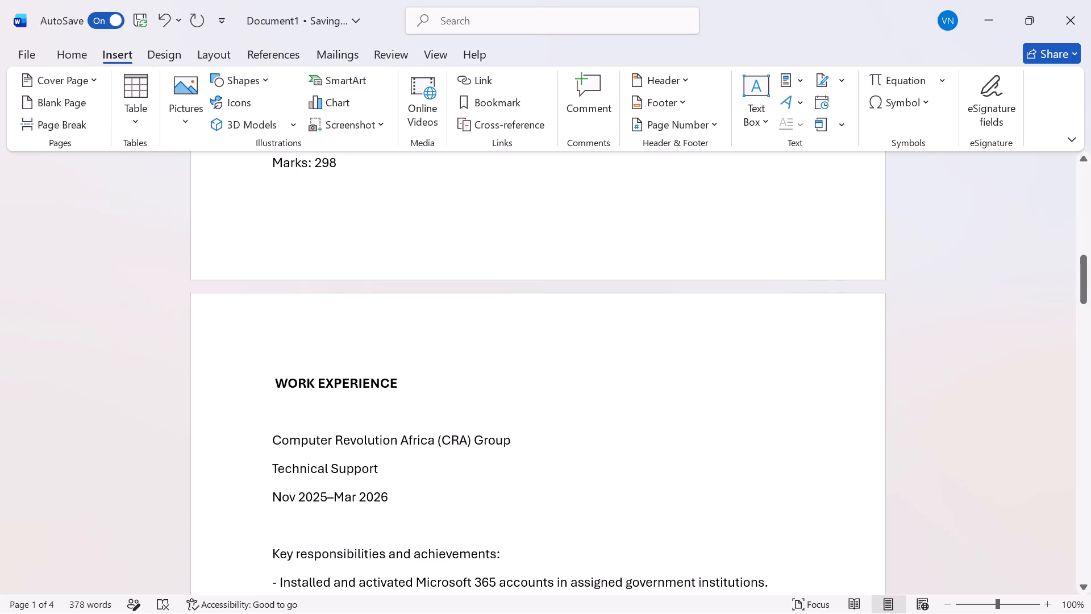
Check the page layout around the PERSONAL ATTRIBUTES and REFEREES sections.
scroll(352, 247, down, 12)
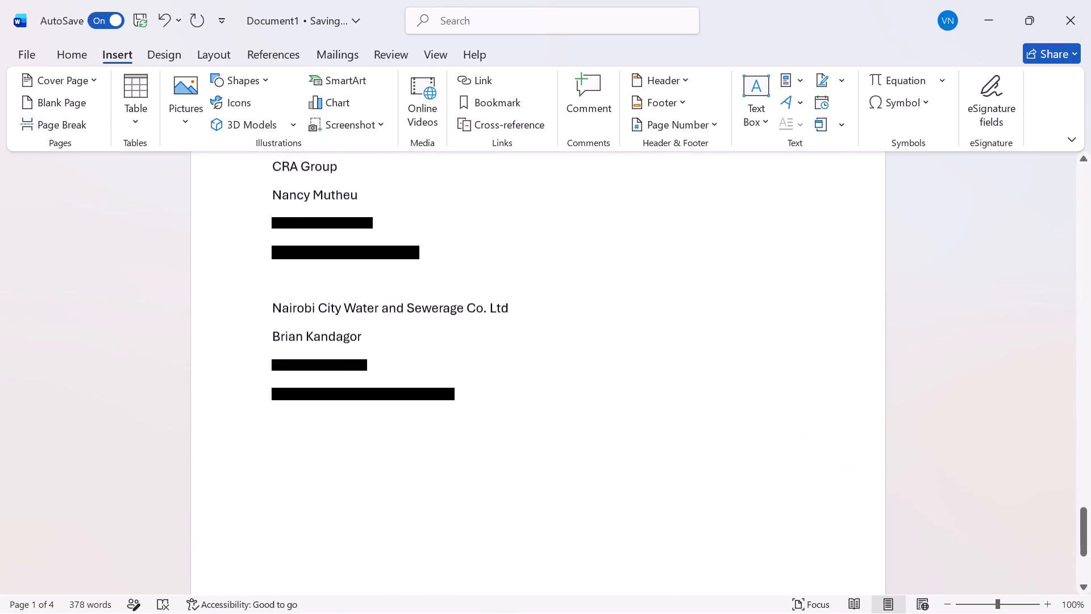
scroll(352, 247, down, 9)
scroll(352, 247, up, 5)
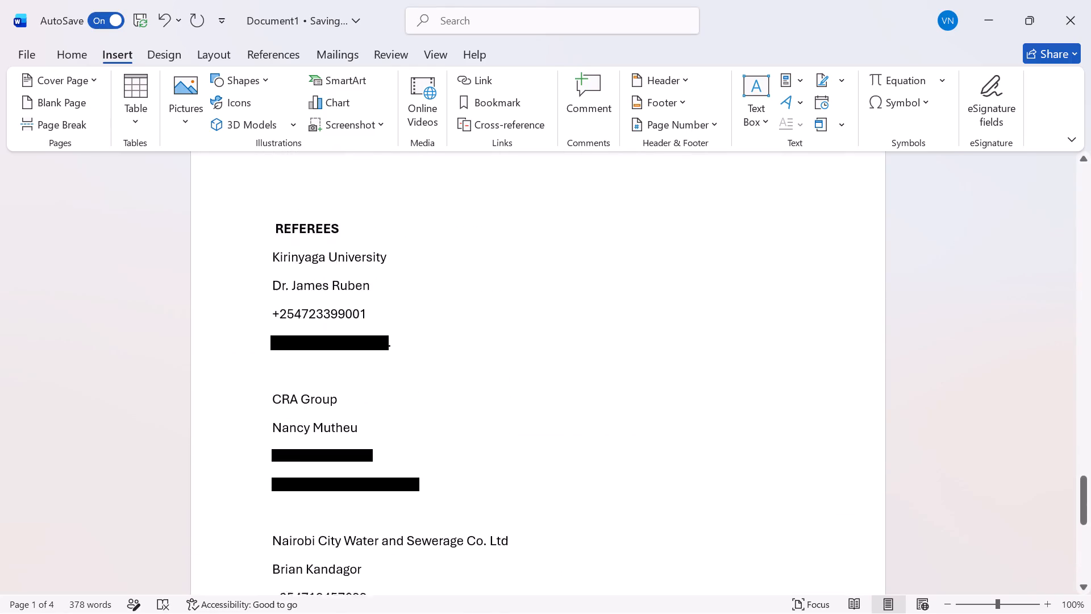
scroll(352, 247, up, 1)
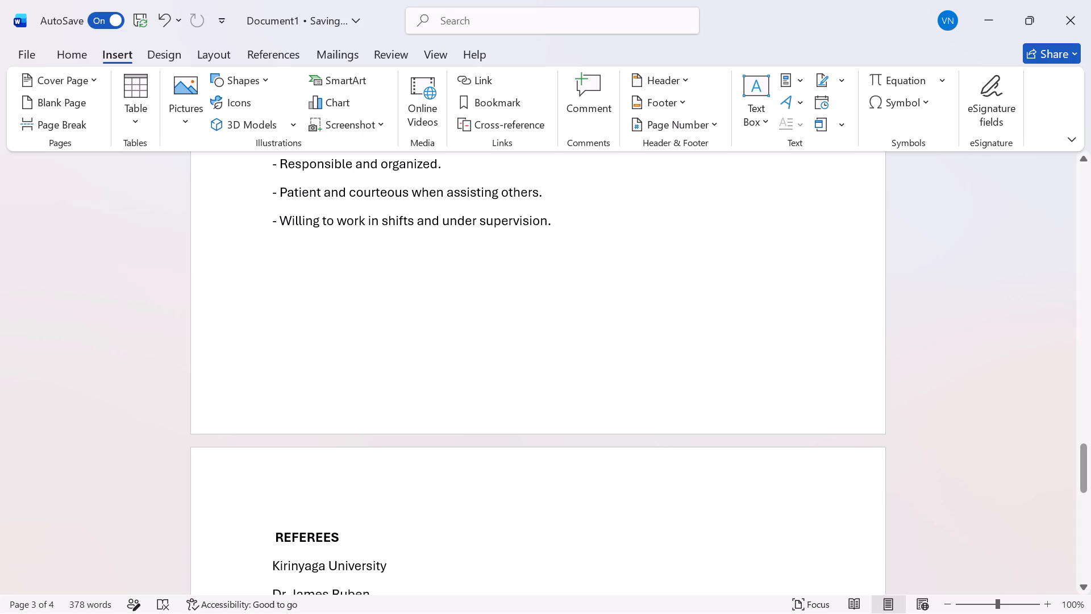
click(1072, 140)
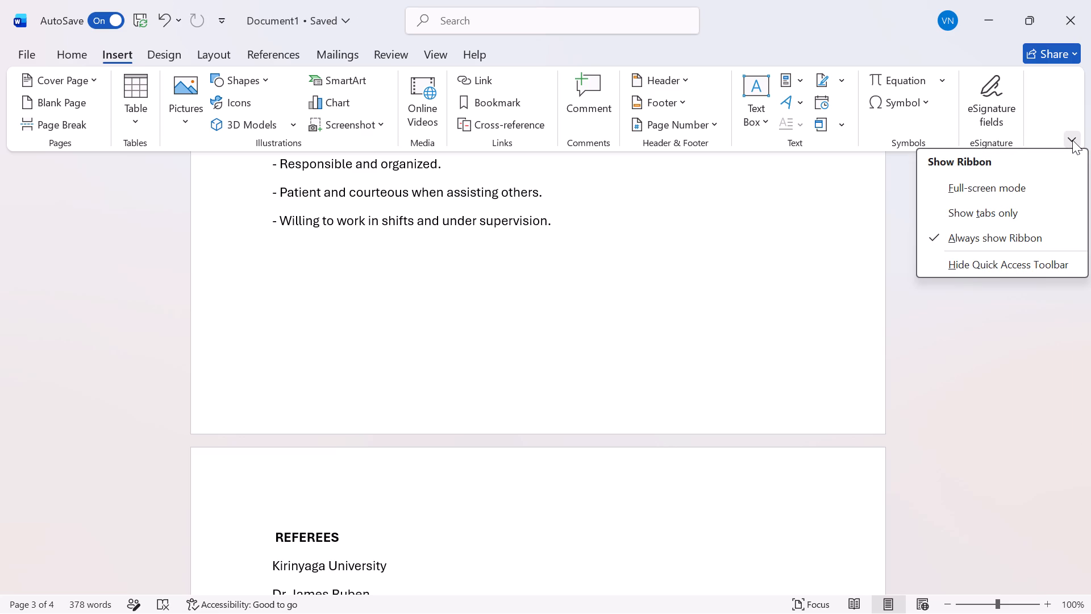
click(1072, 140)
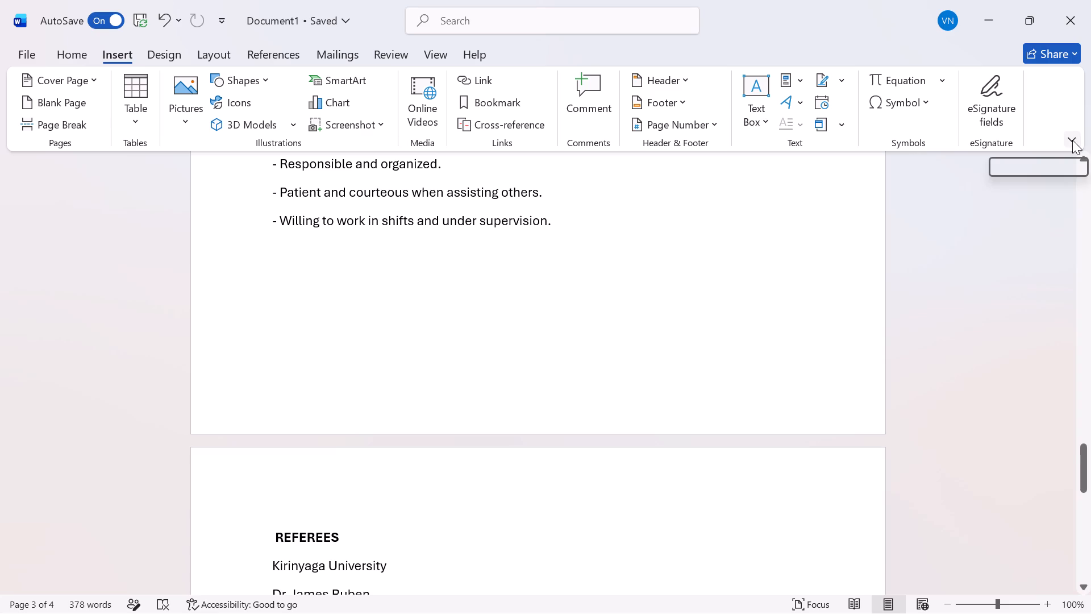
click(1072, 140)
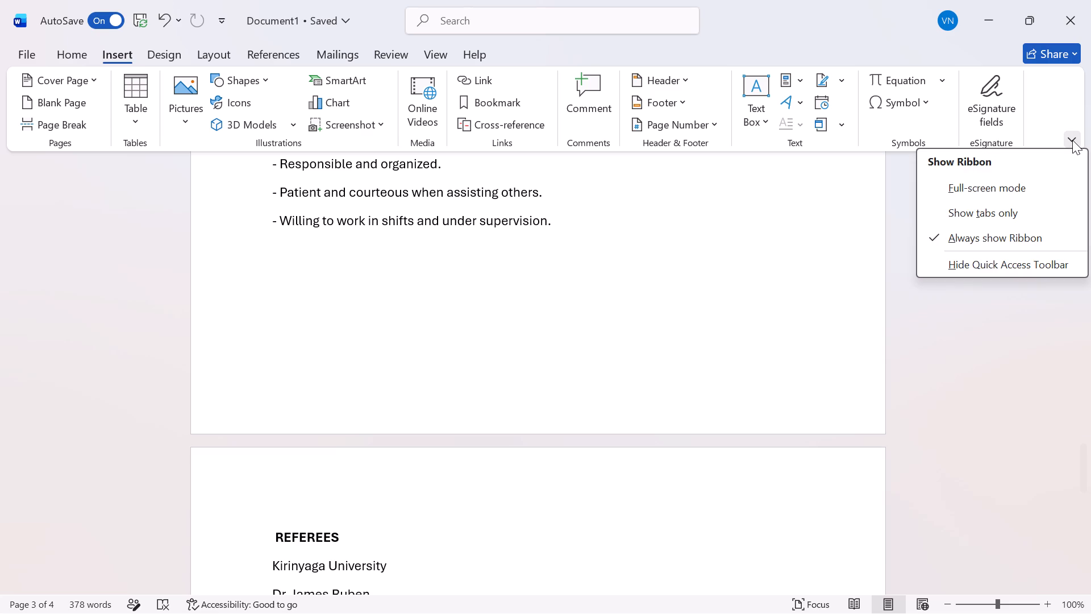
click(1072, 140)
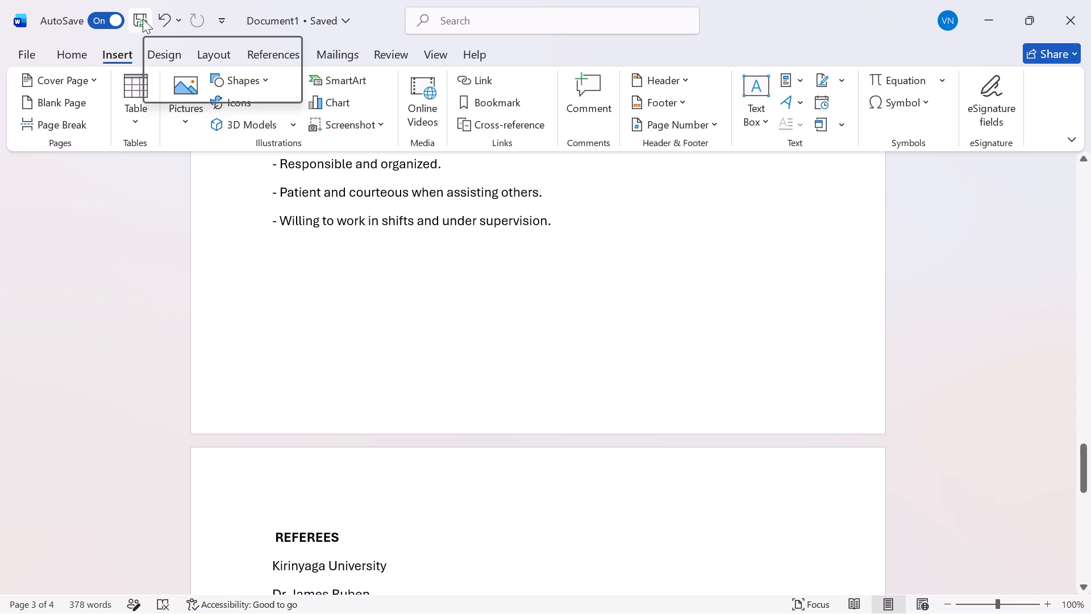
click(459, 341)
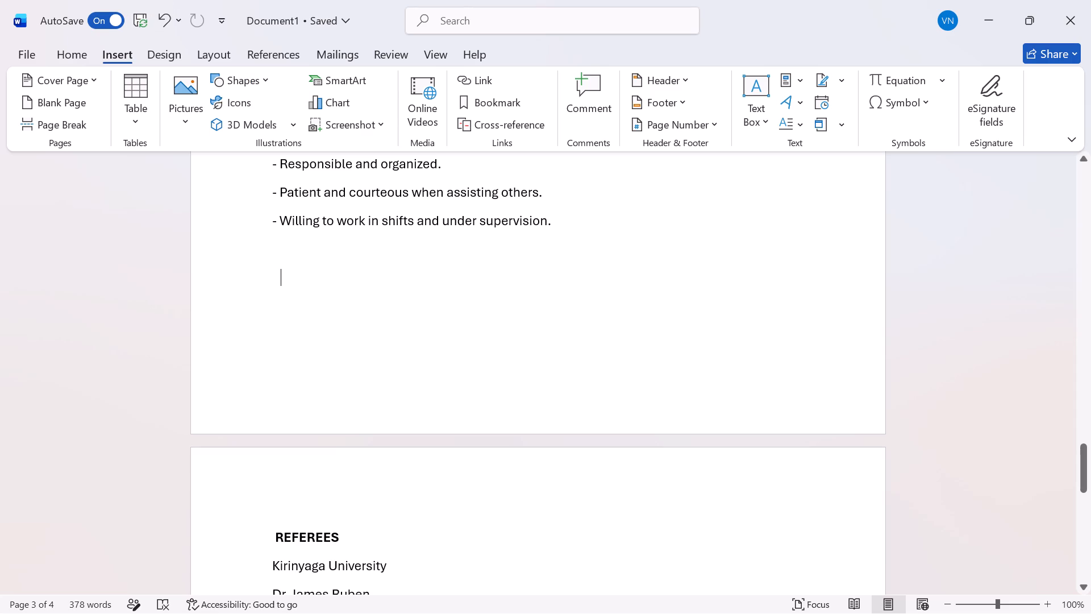
Save the edited CV document.
key(ctrl+s)
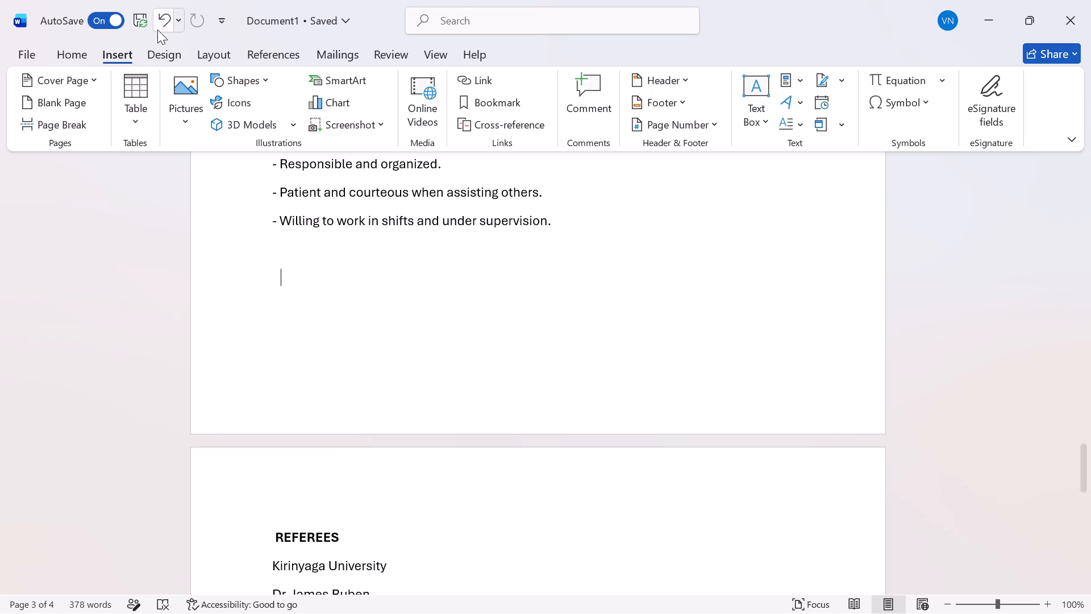
click(141, 17)
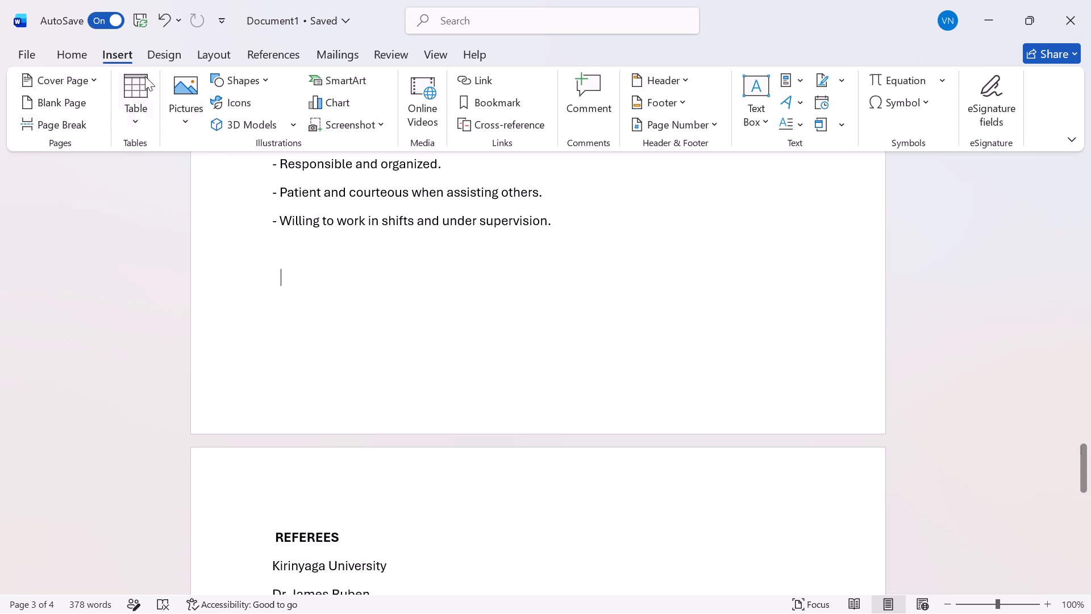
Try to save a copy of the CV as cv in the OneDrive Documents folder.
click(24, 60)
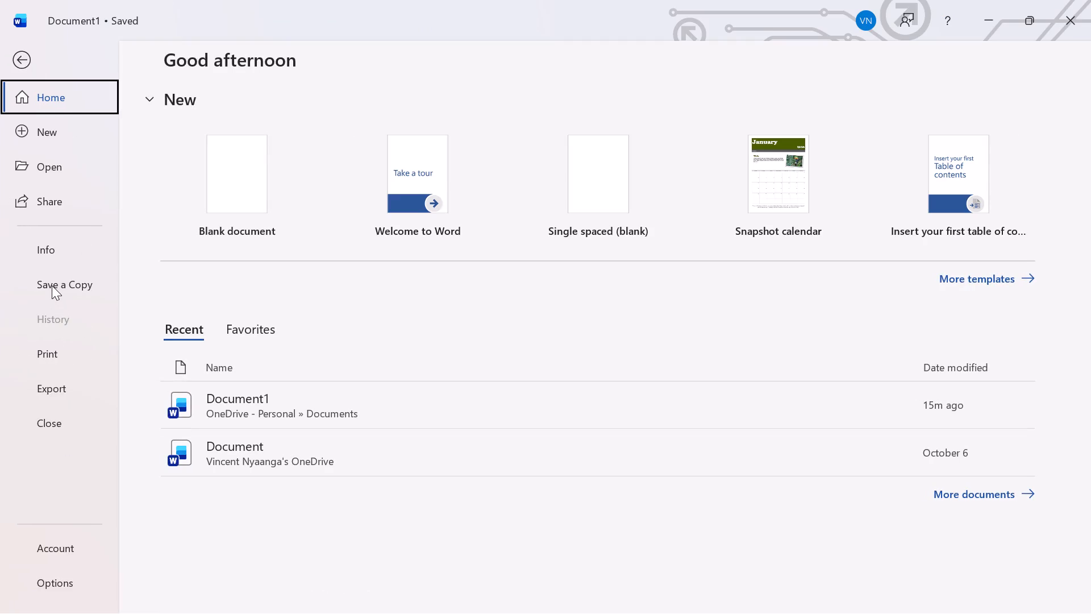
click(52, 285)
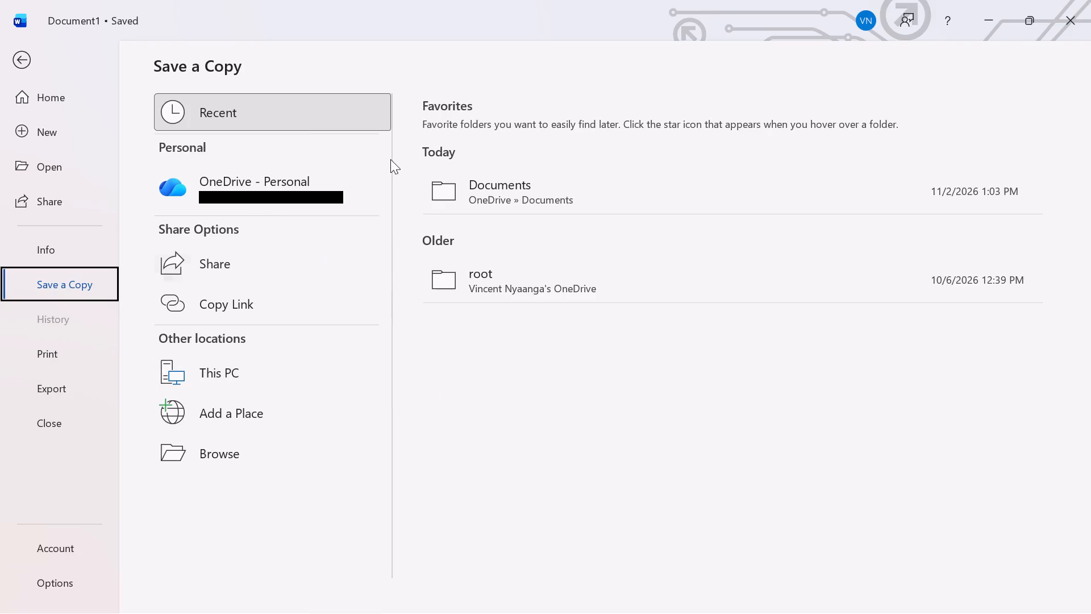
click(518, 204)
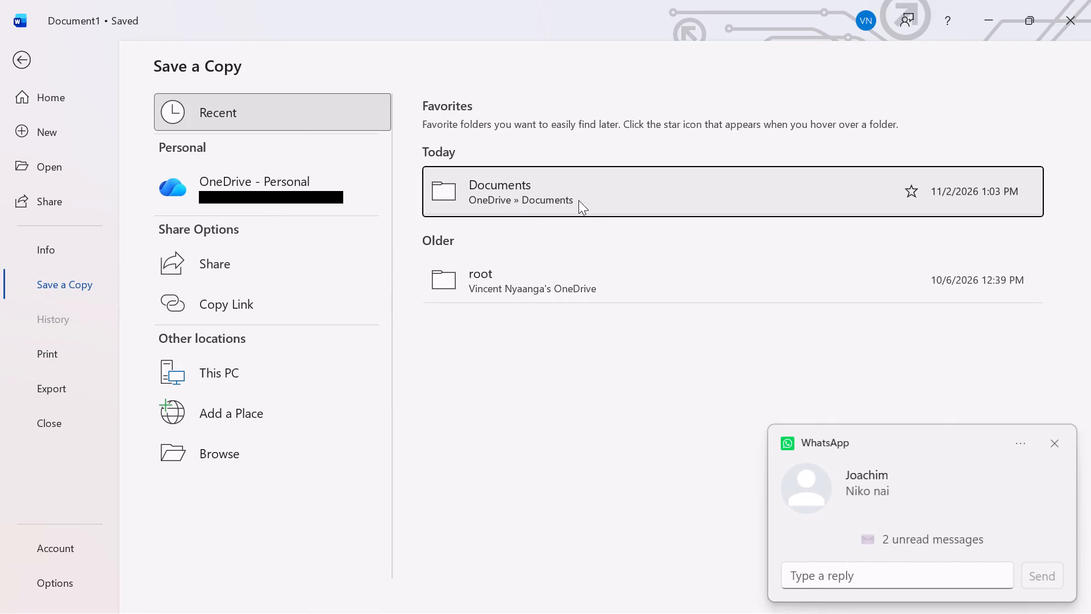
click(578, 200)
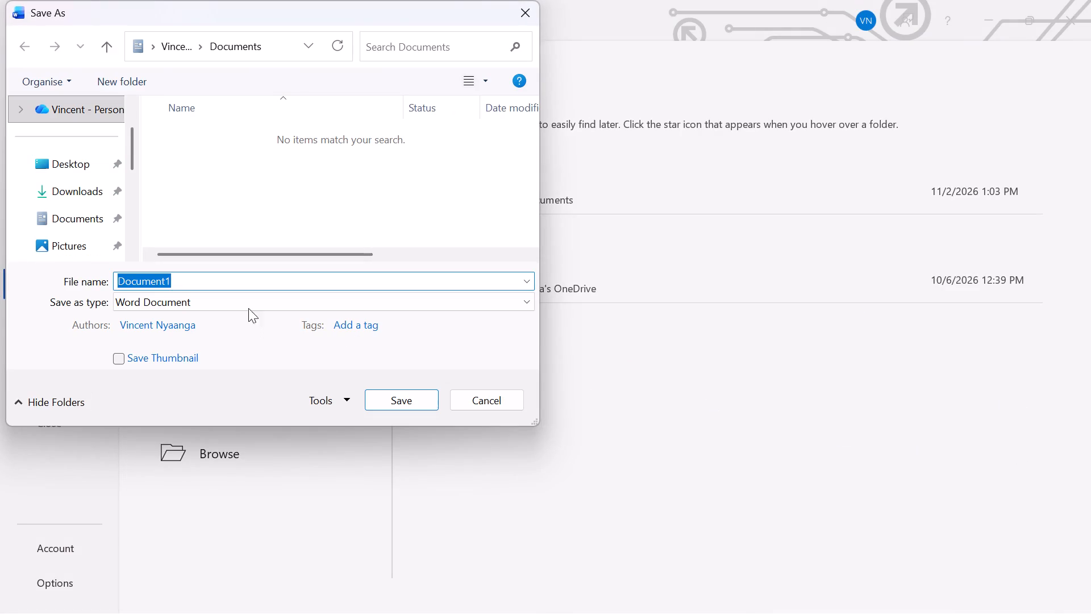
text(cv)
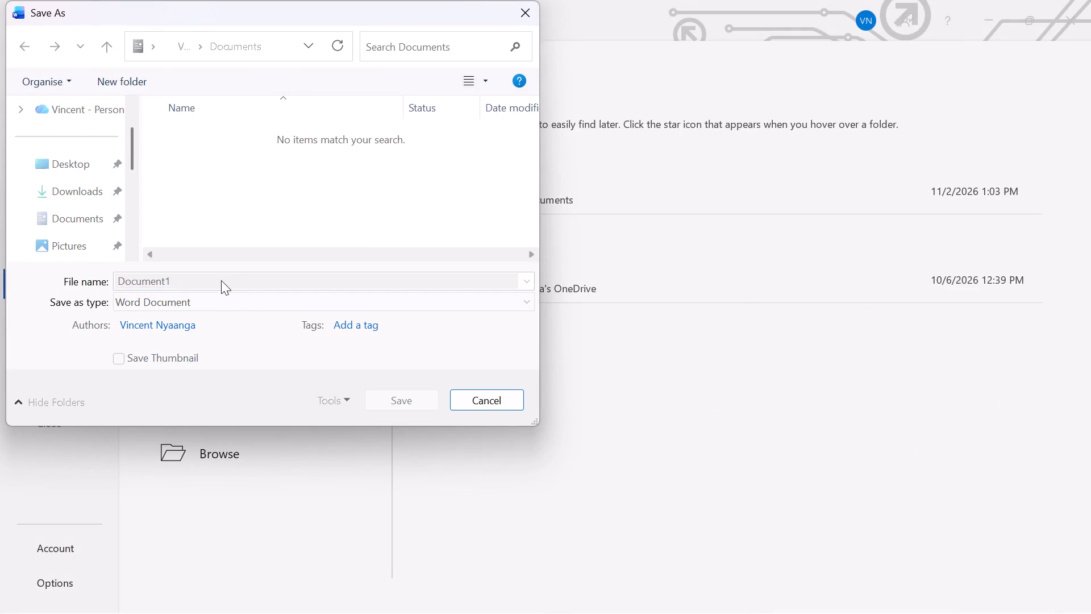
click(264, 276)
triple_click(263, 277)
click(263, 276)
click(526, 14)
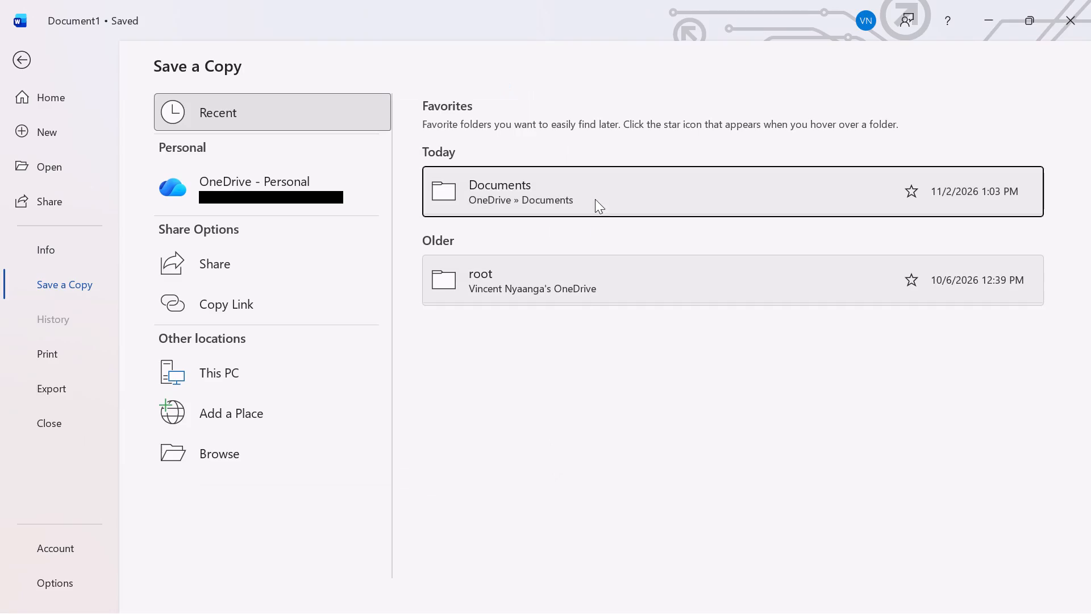
Save a copy of the résumé as a Word document named cv_expressway in the OneDrive Documents folder.
click(595, 199)
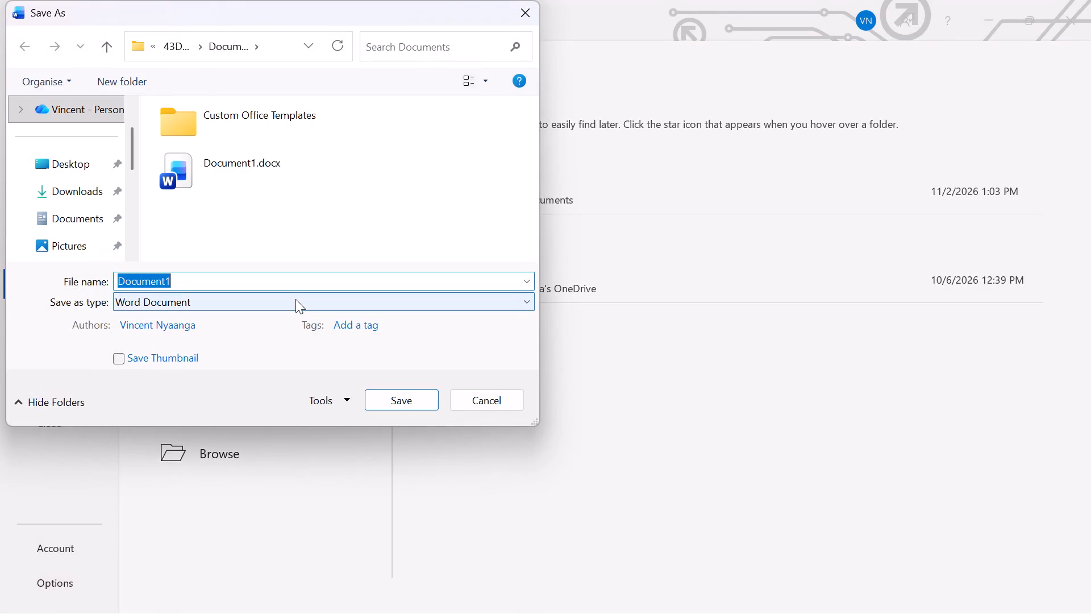
text(cv)
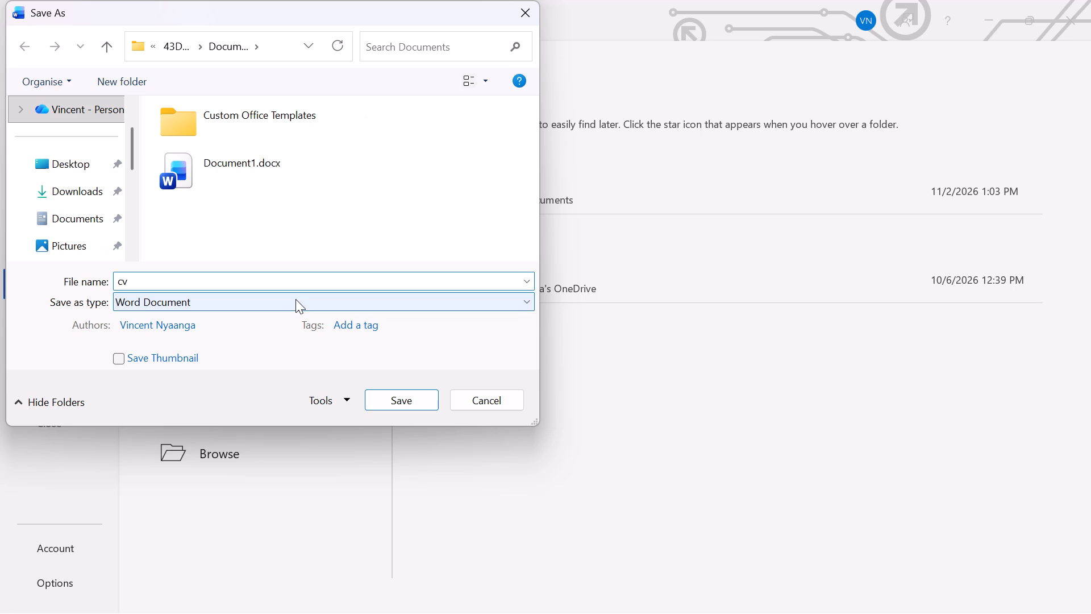
key(shift+underscore)
text(expresswat)
key(BackSpace)
key(y)
click(420, 406)
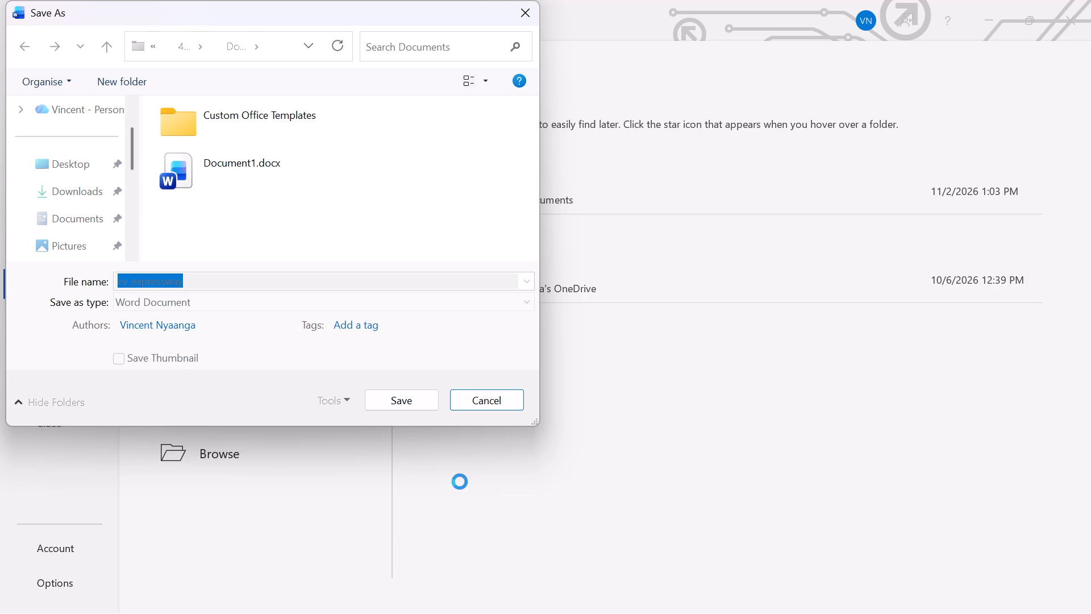
click(405, 401)
click(405, 401)
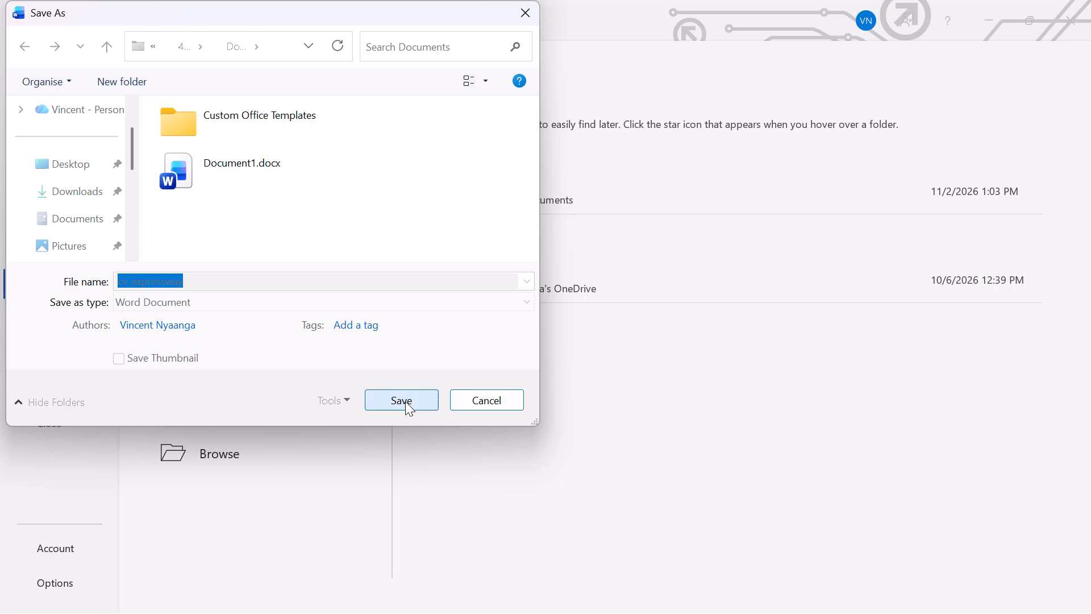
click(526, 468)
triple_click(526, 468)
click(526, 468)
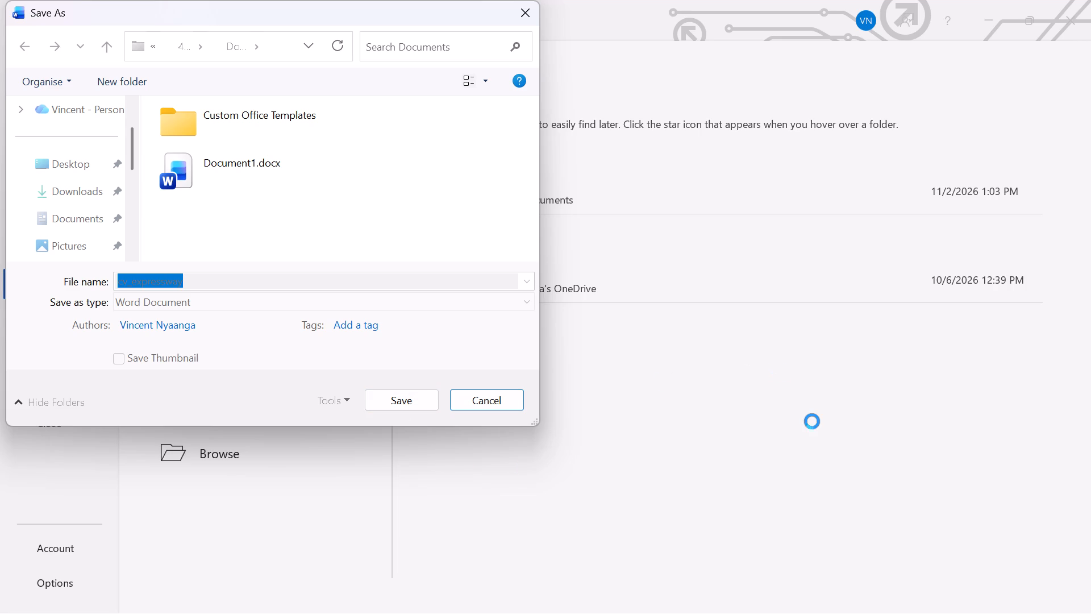
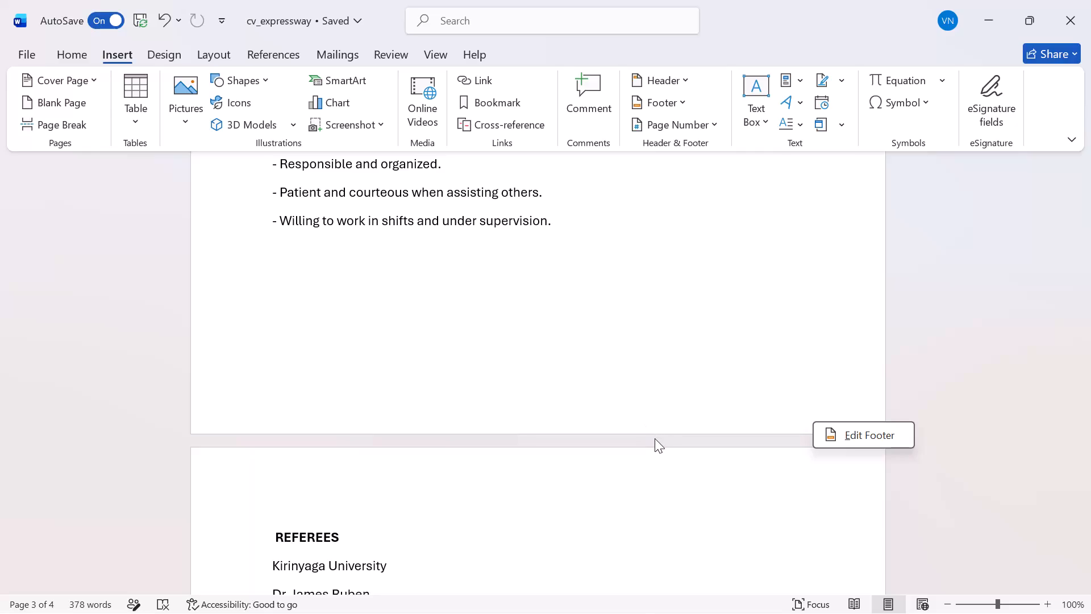
Review the CV's layout through the end of the REFEREES section and back up to the PROFESSIONAL PROFILE section.
scroll(655, 438, down, 8)
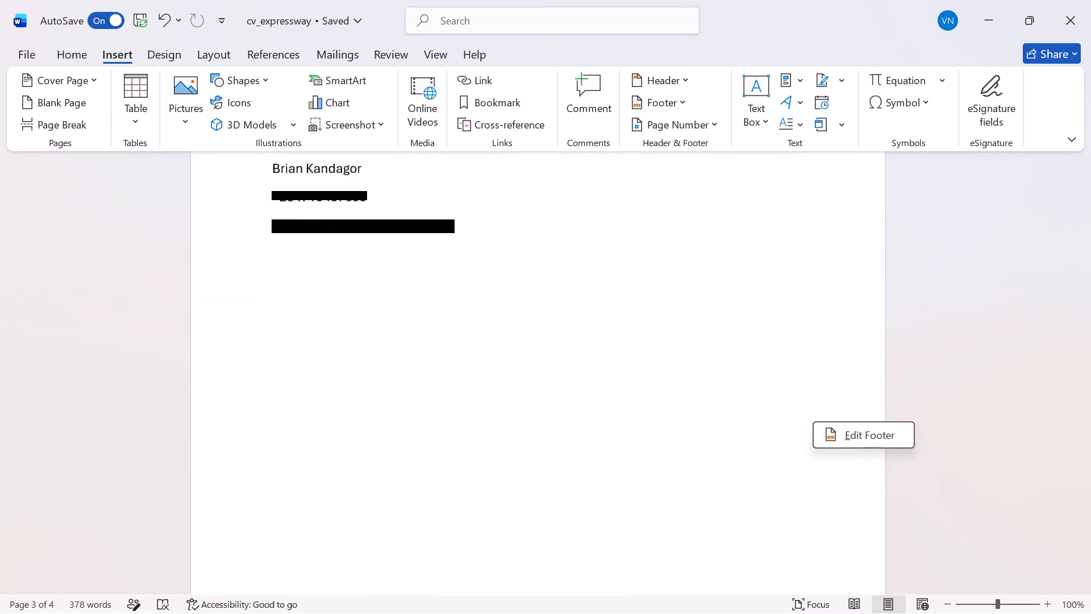
scroll(655, 438, down, 6)
scroll(655, 438, up, 8)
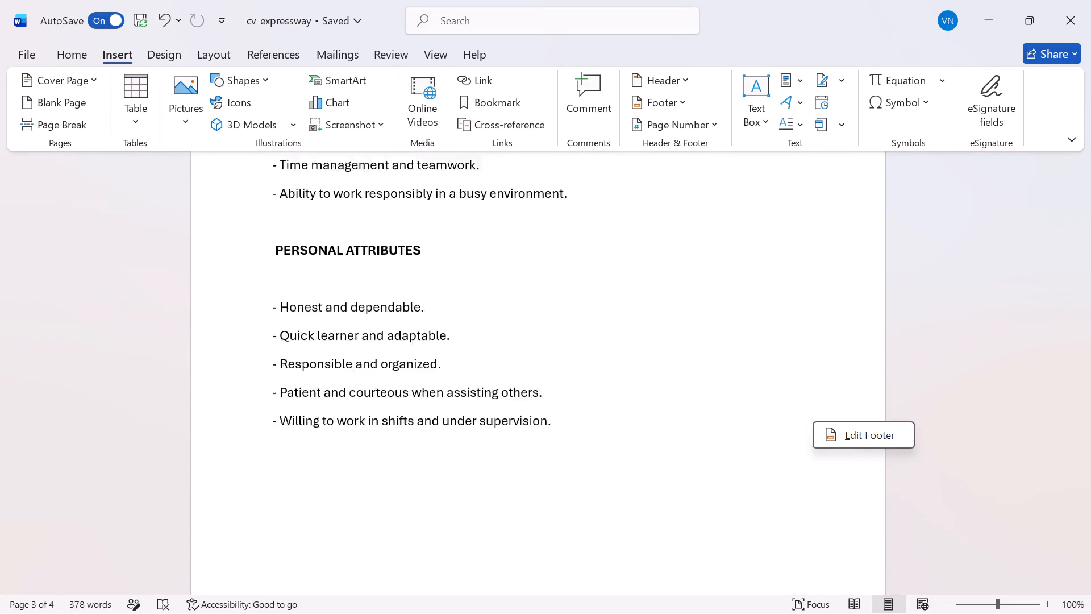
scroll(655, 438, up, 14)
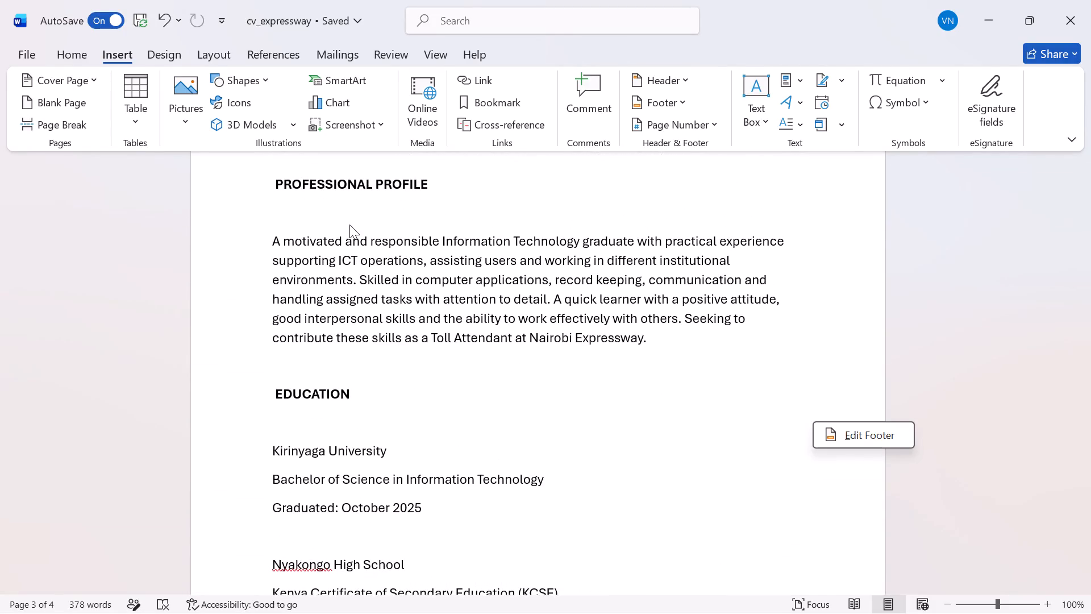
Save the current changes to the cv_expressway document.
key(ctrl+s)
key(ctrl+s)
key(ctrl+s)
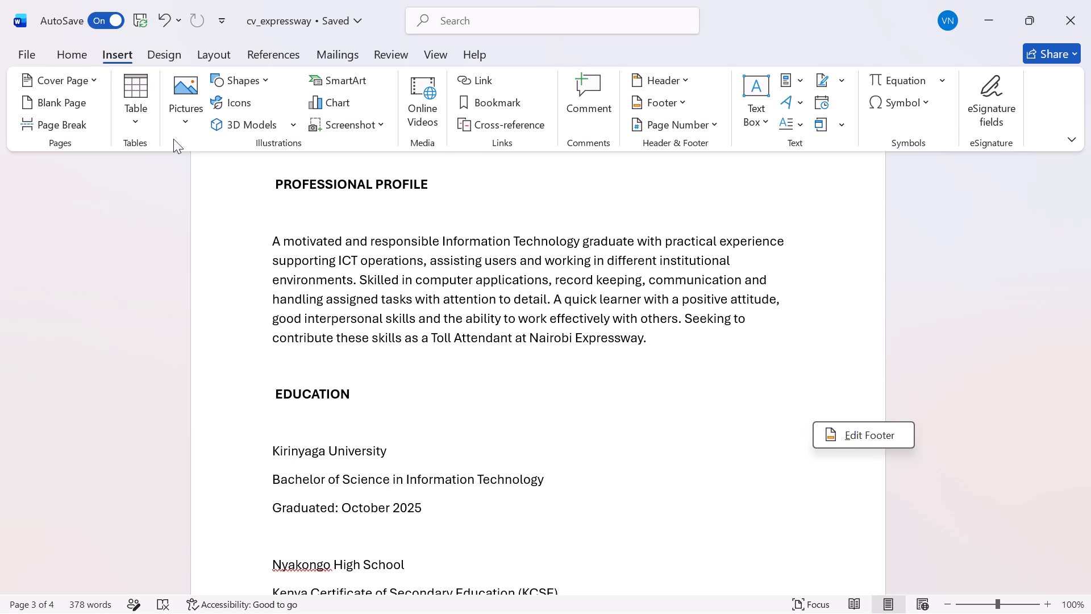
Start saving another copy of the cv_expressway document.
click(18, 59)
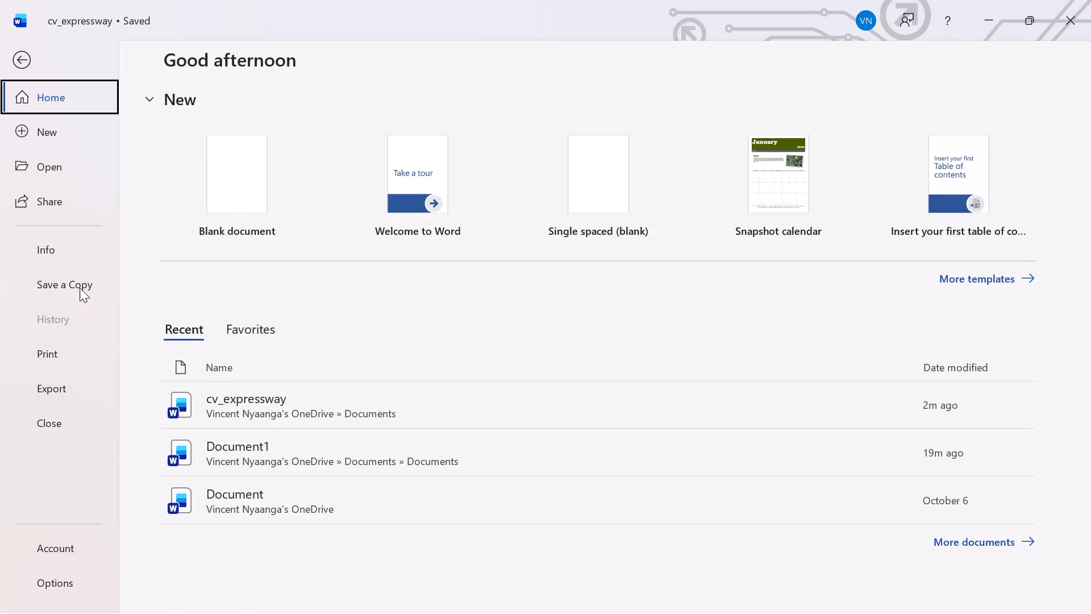
Save a copy of the résumé as a PDF named cv_expressway in the Desktop folder.
click(79, 288)
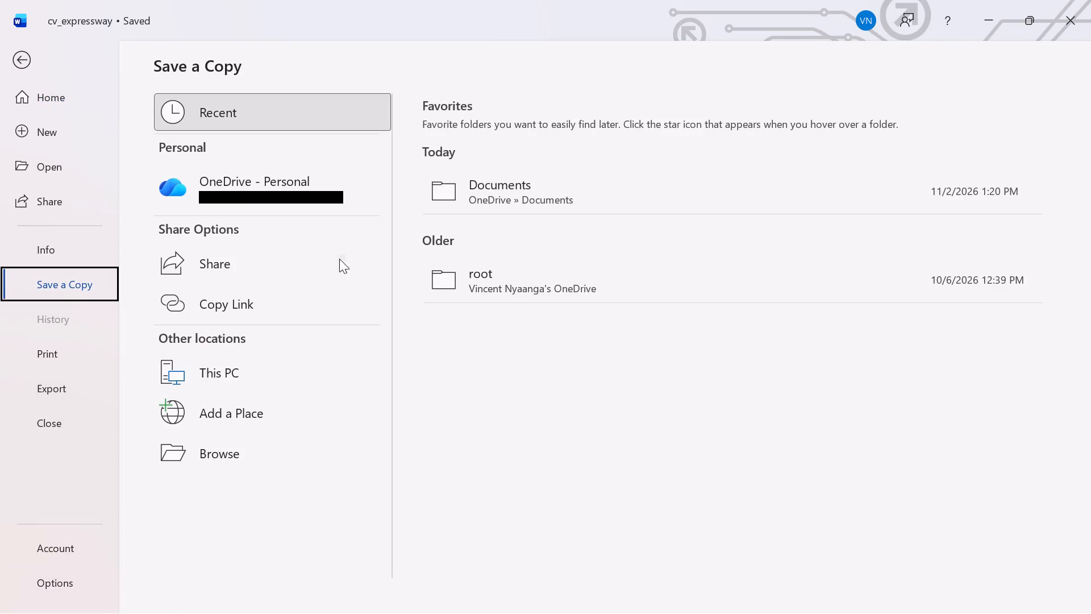
click(240, 379)
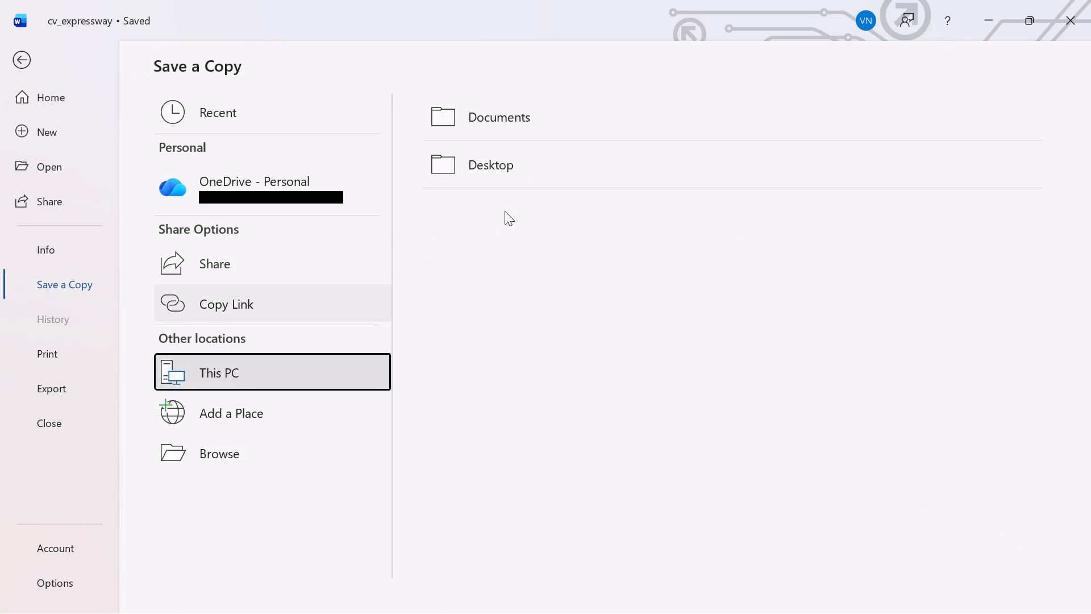
click(510, 163)
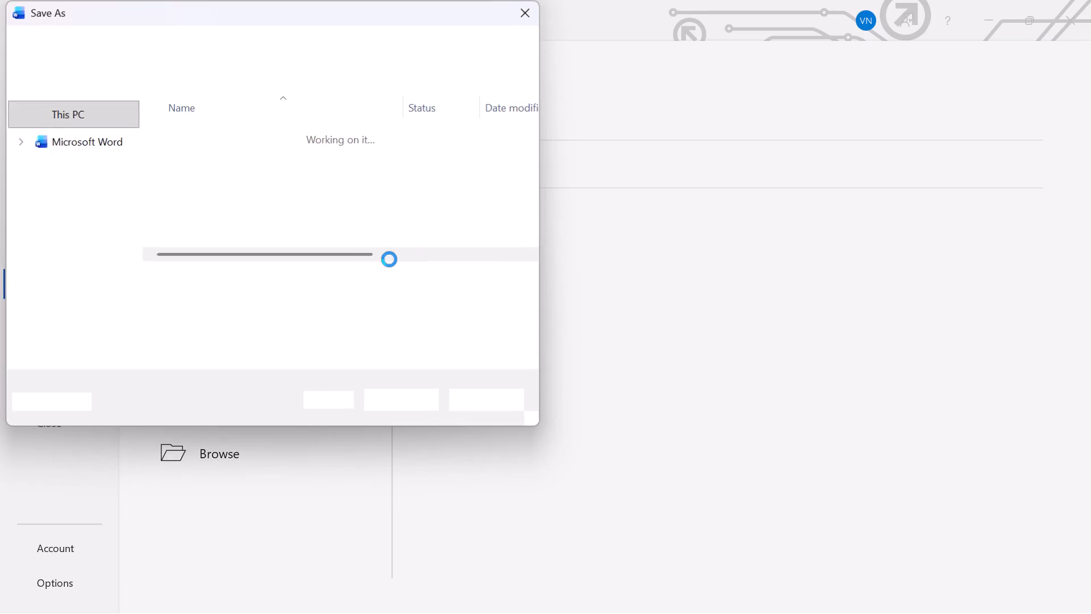
click(270, 301)
drag(270, 301, 243, 321)
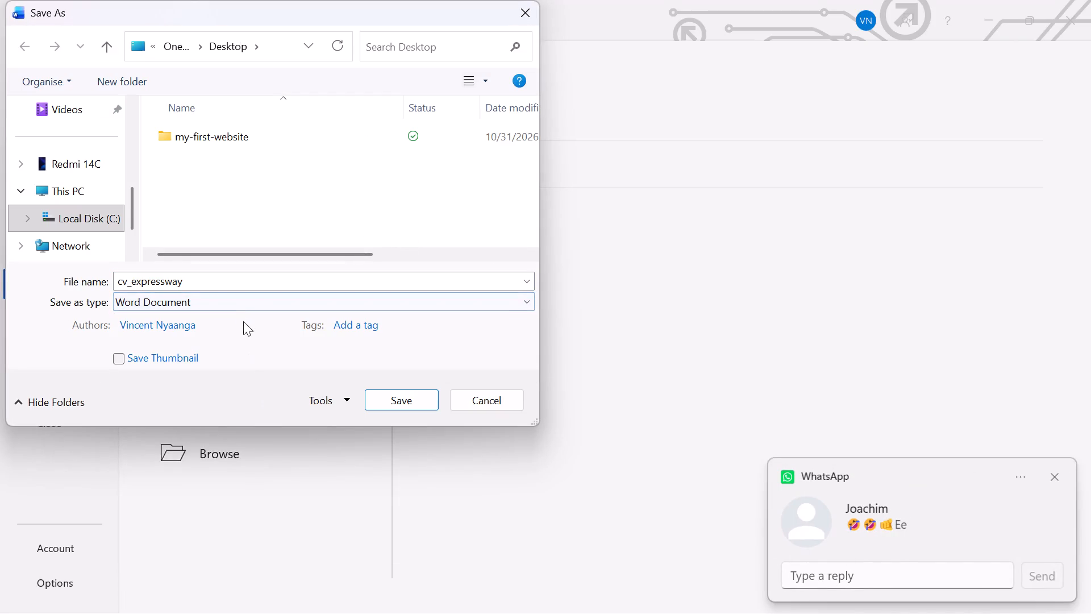
drag(243, 321, 241, 311)
click(238, 308)
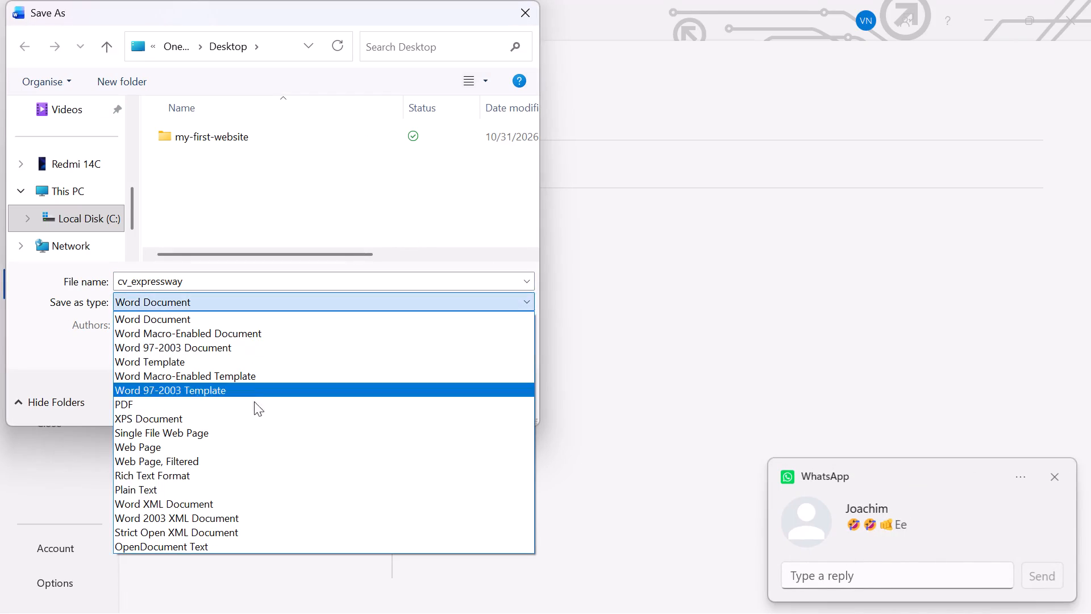
click(245, 408)
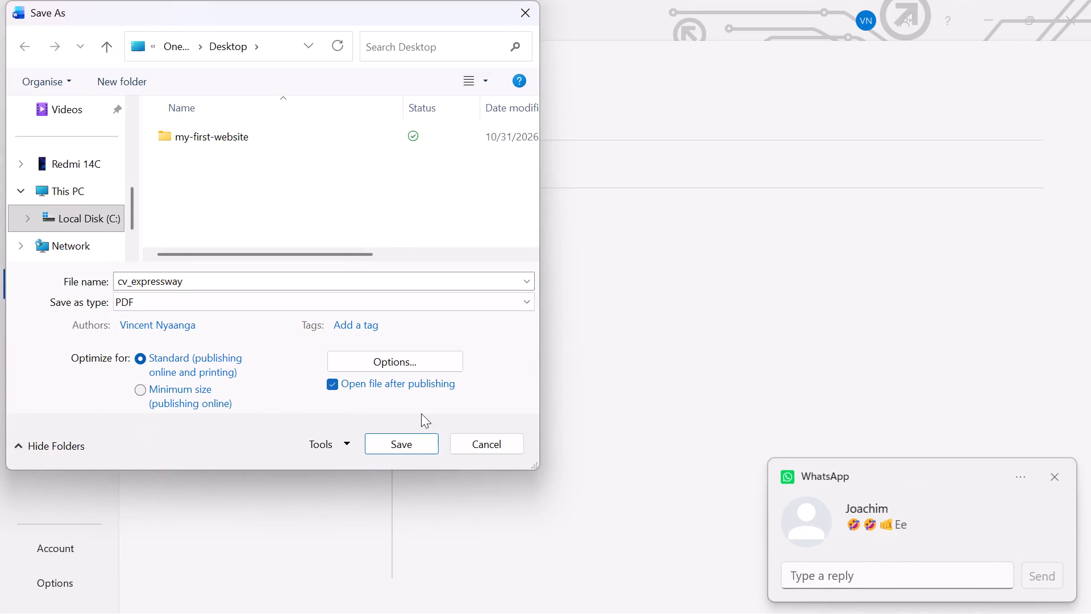
click(381, 444)
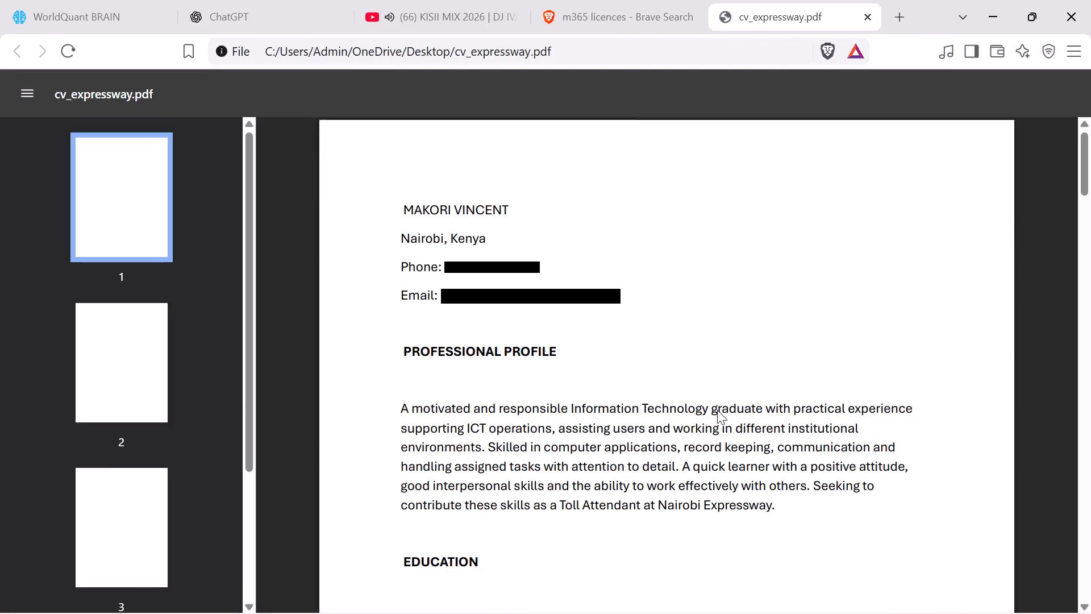
Check the top of the exported cv_expressway PDF and switch back to the cv_expressway document in Word.
scroll(698, 467, up, 4)
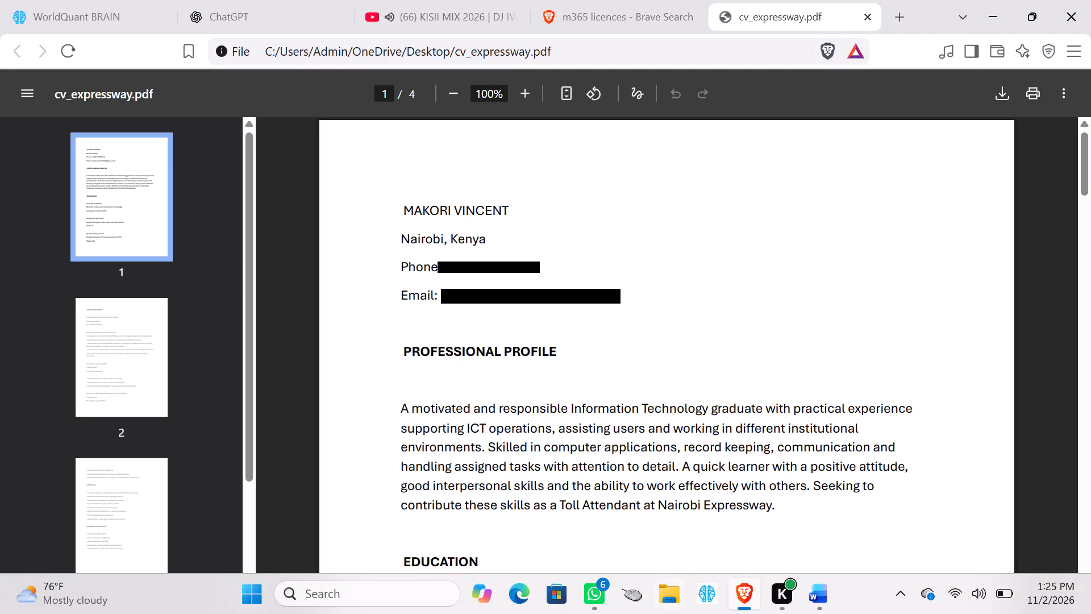
click(823, 608)
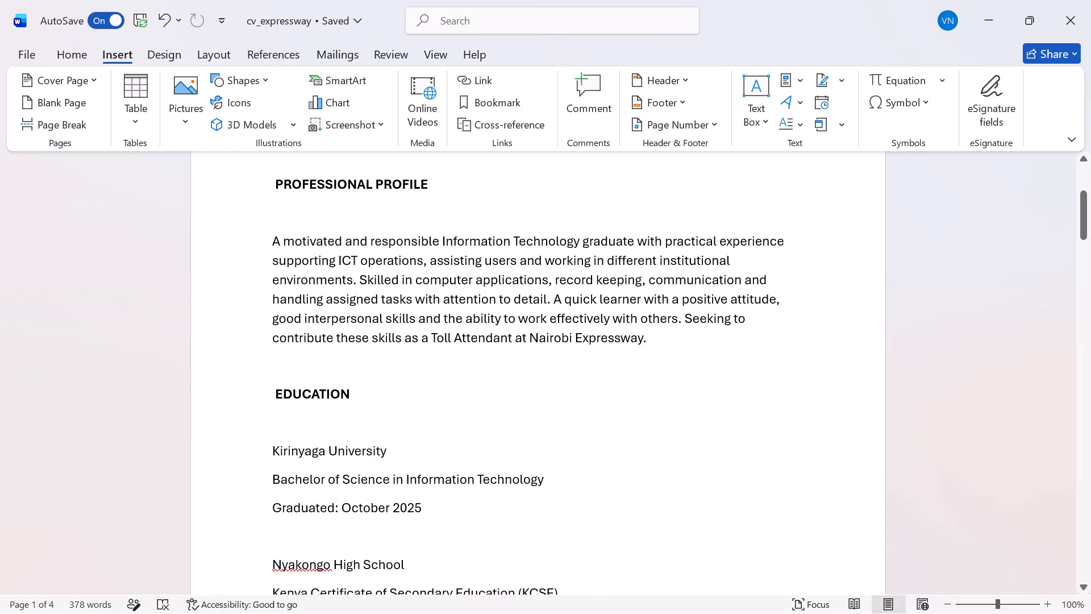
Create a new blank document.
key(ctrl+b)
key(ctrl+n)
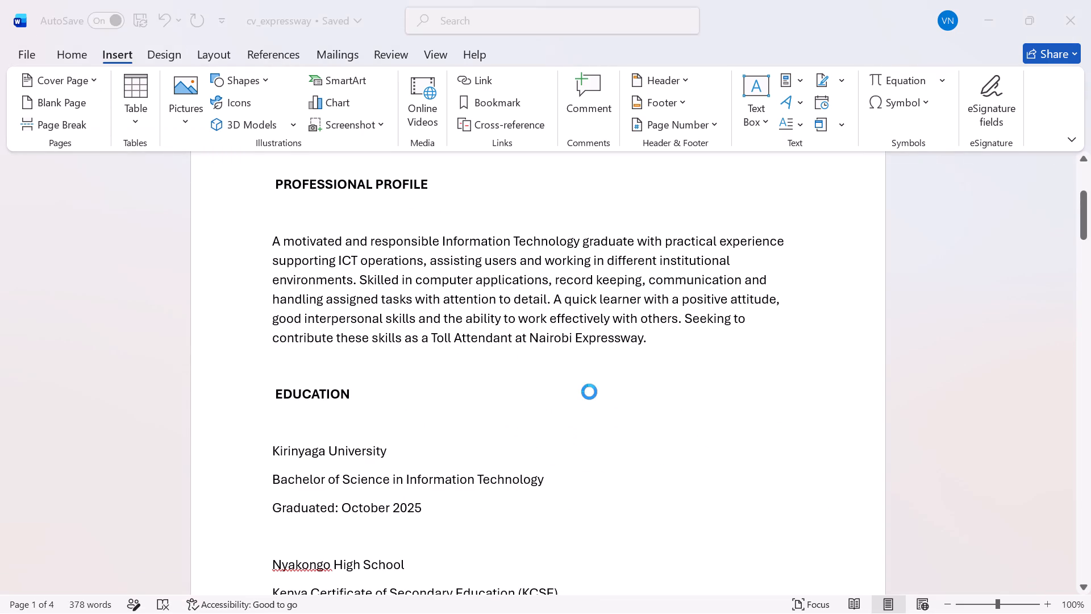
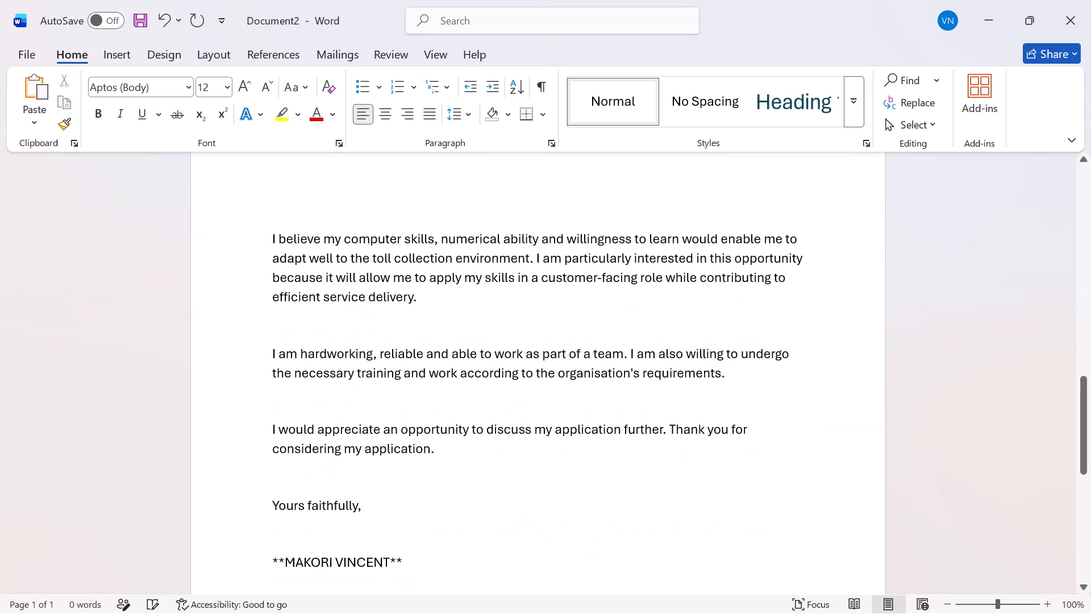
Look over the Toll Attendant application letter from its closing back up to the applicant's contact details.
scroll(314, 291, up, 5)
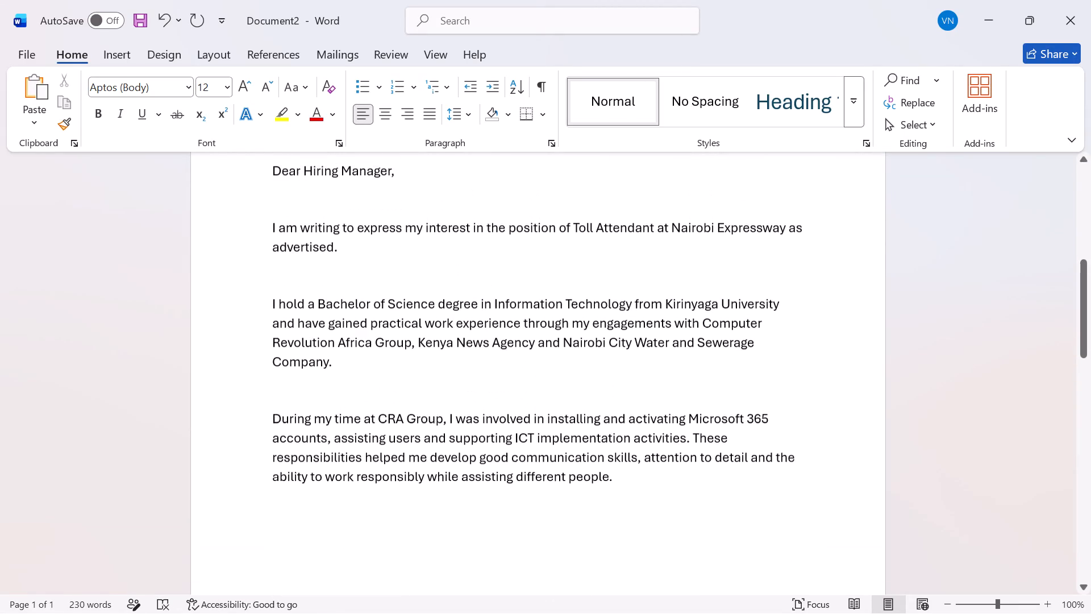
scroll(314, 291, up, 5)
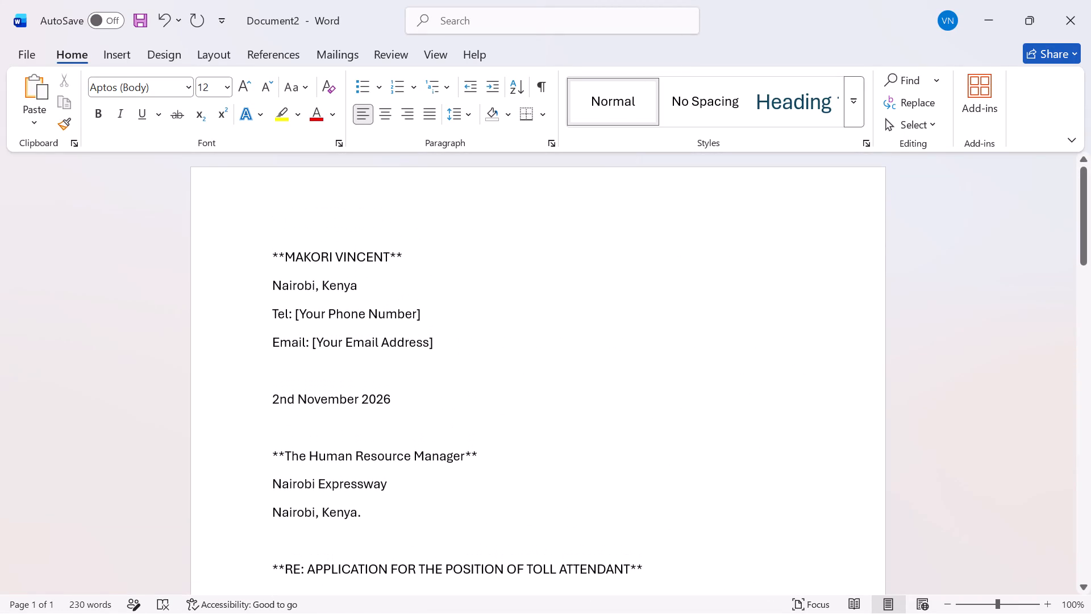
Remove the double asterisks before and after the applicant's name at the top of the letter.
scroll(314, 291, up, 1)
click(284, 259)
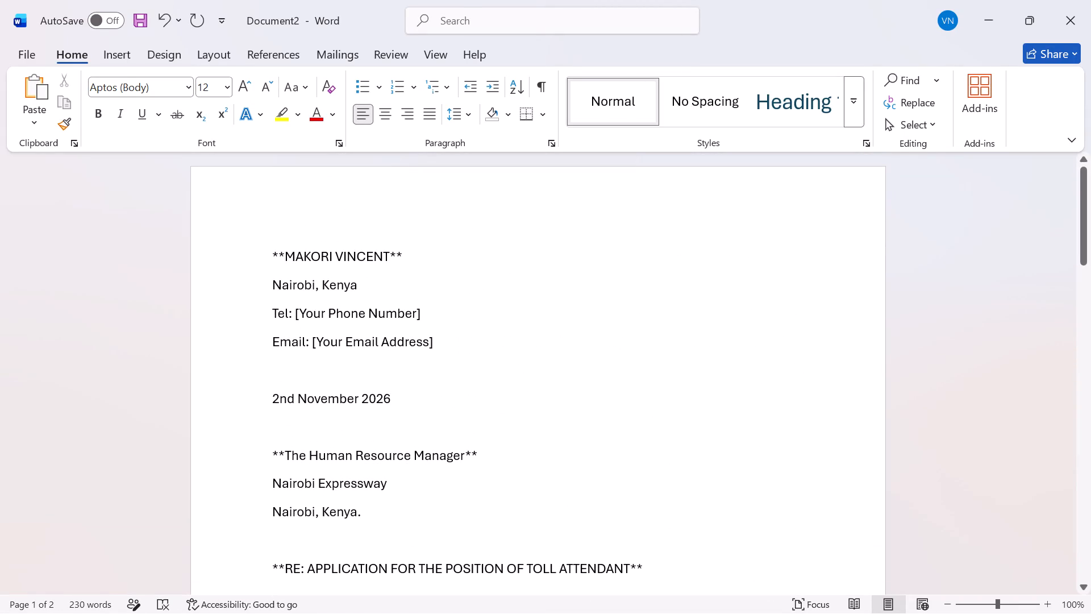
key(BackSpace)
key(BackSpace)
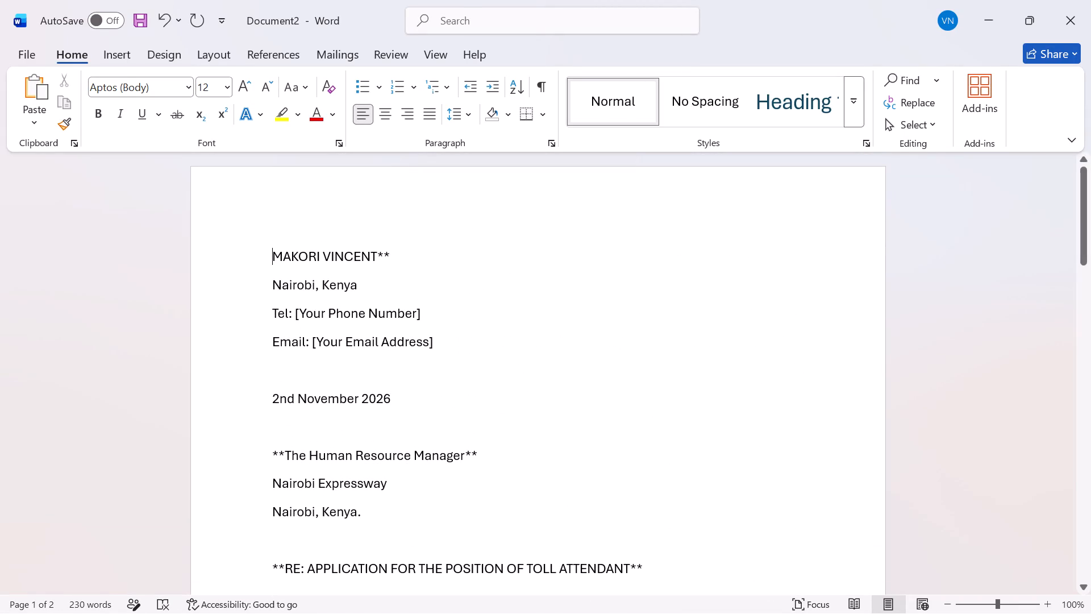
click(393, 254)
key(BackSpace)
key(BackSpace)
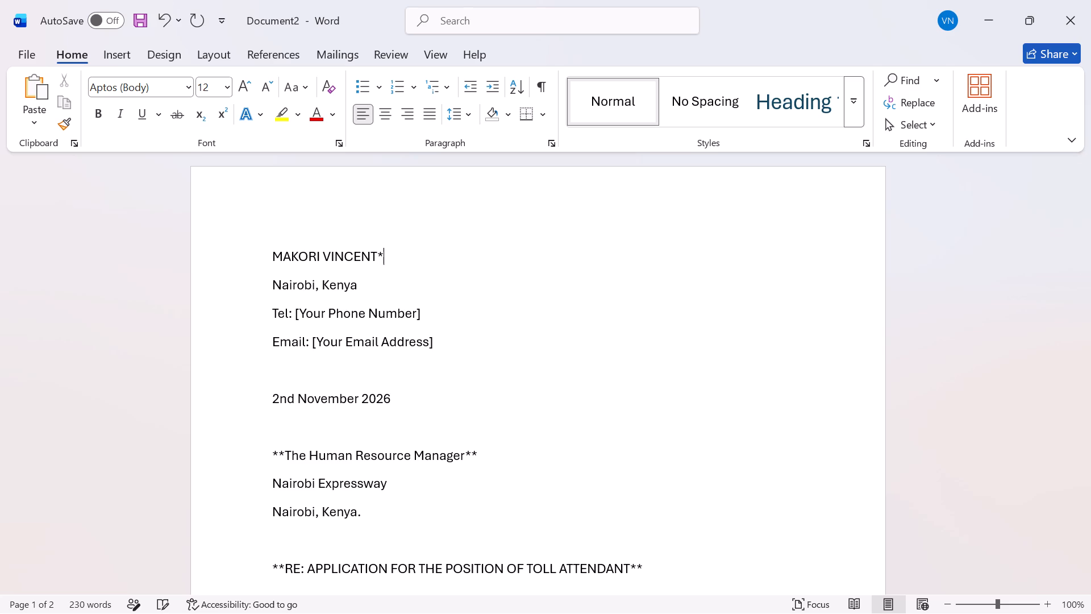
key(BackSpace)
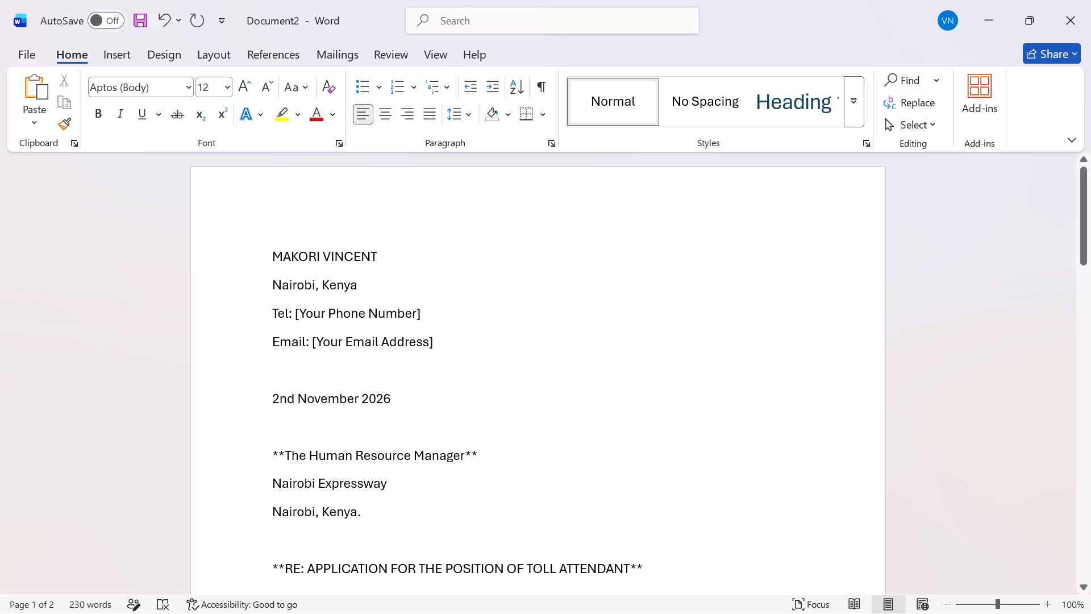
Select the [Your Phone Number] placeholder, including its brackets, on the Tel line.
drag(425, 320, 302, 314)
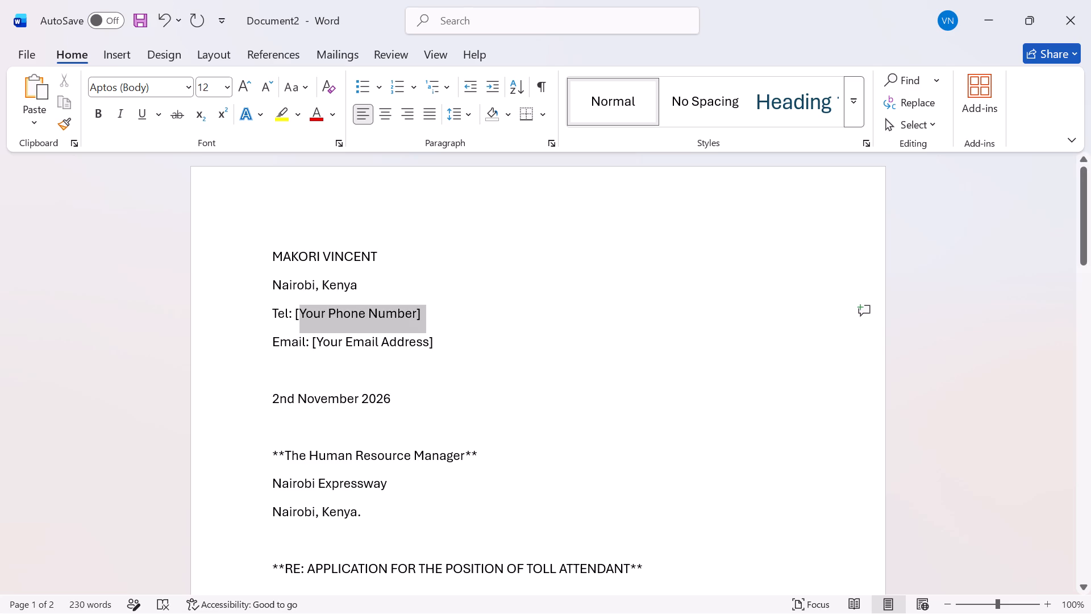
drag(302, 314, 294, 313)
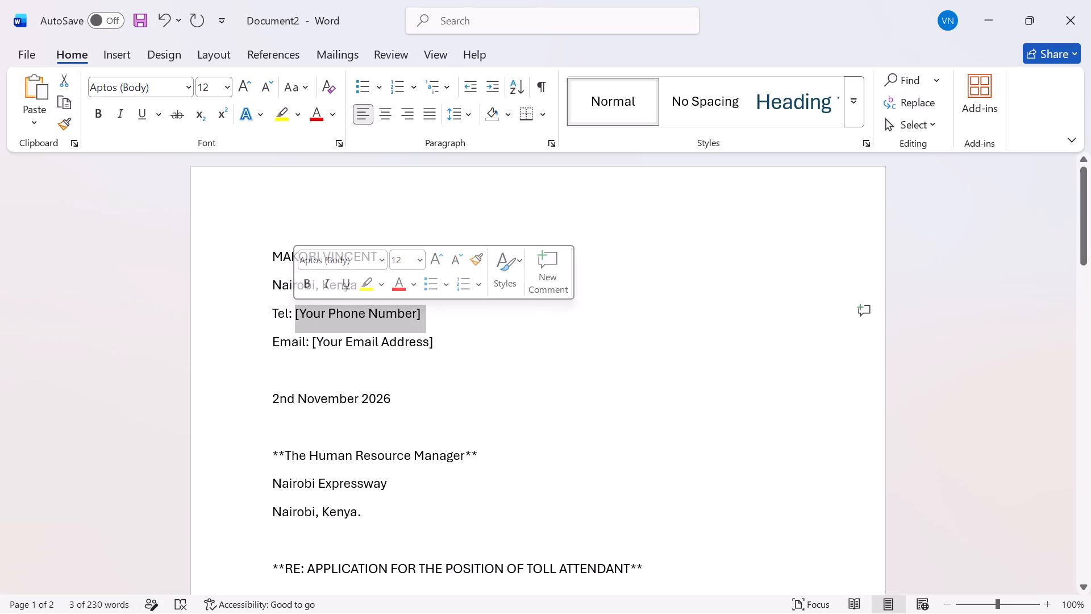